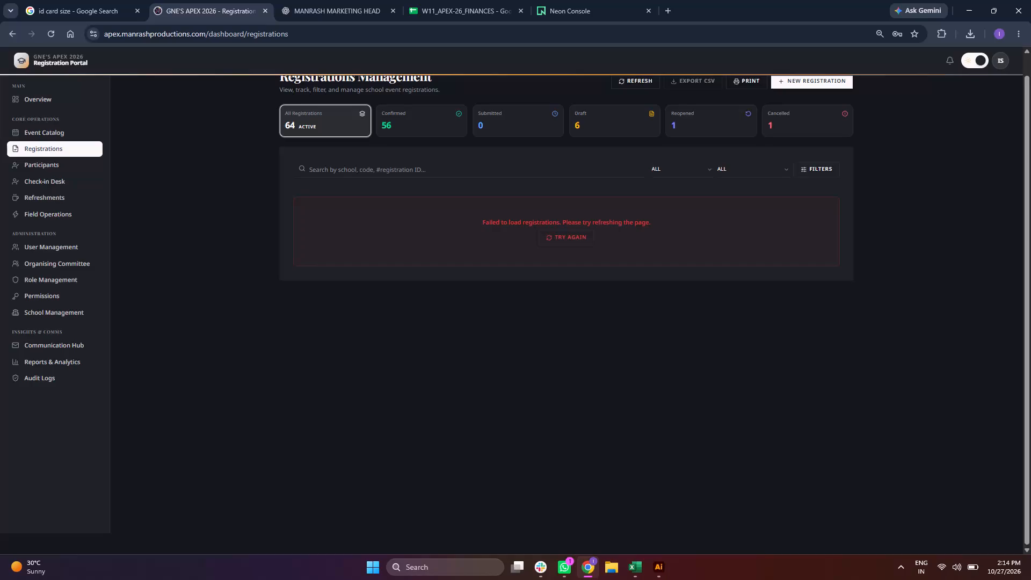
Reload the Registrations Management page and look at the Neon Console.
click(48, 43)
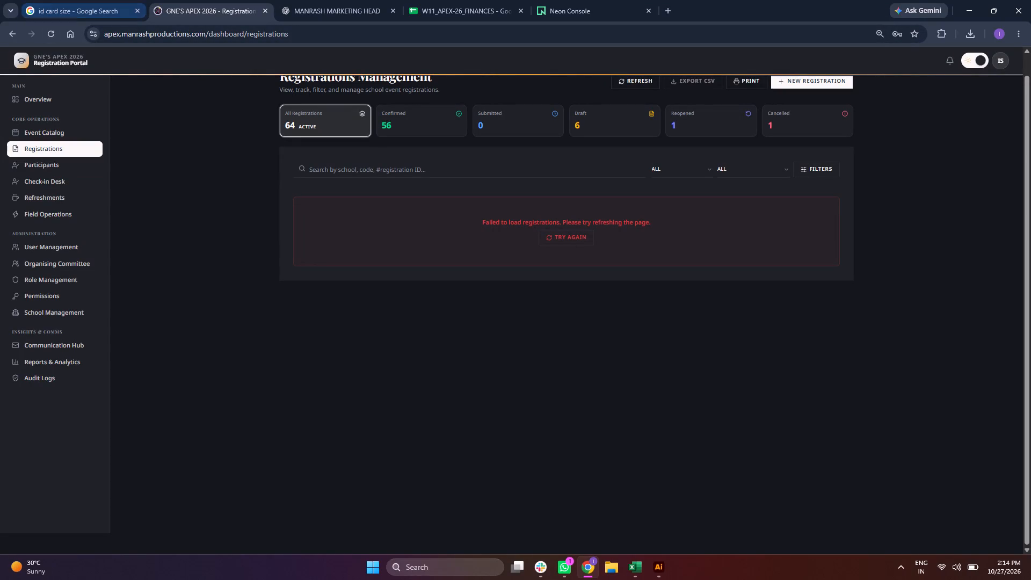
click(45, 35)
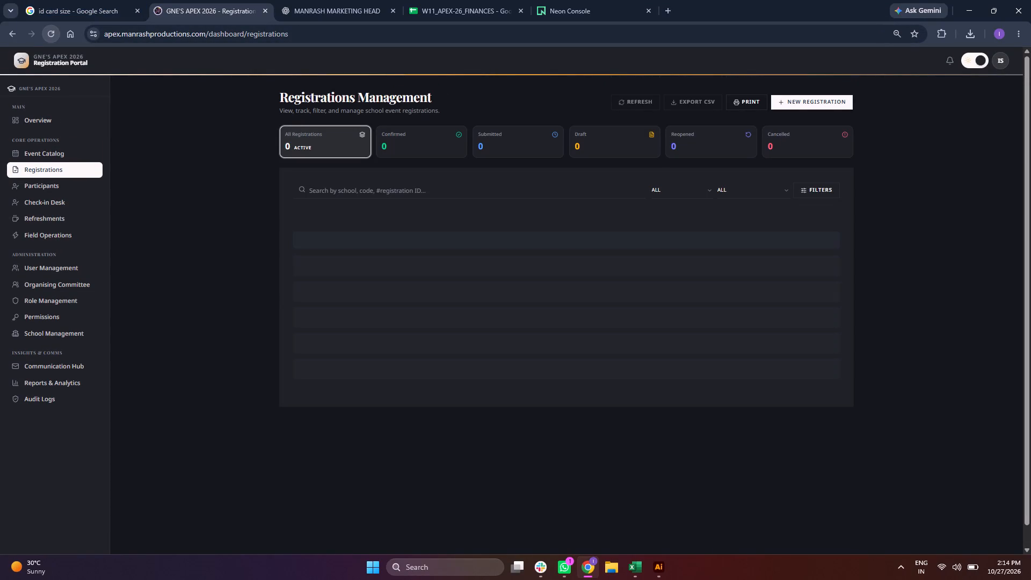
click(572, 0)
In the W11_APEX-26_FINANCES spreadsheet, enter "bvoc" in K5 under "soham" with the number 4 beside it in L5.
click(445, 0)
click(461, 243)
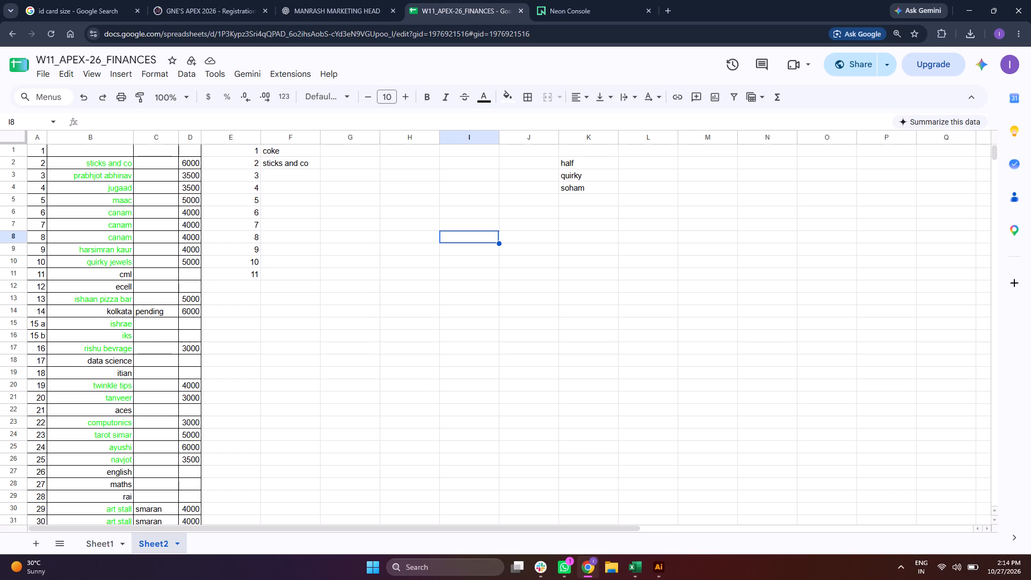
click(576, 195)
text(bvoc)
key(Right)
key(4)
key(Right)
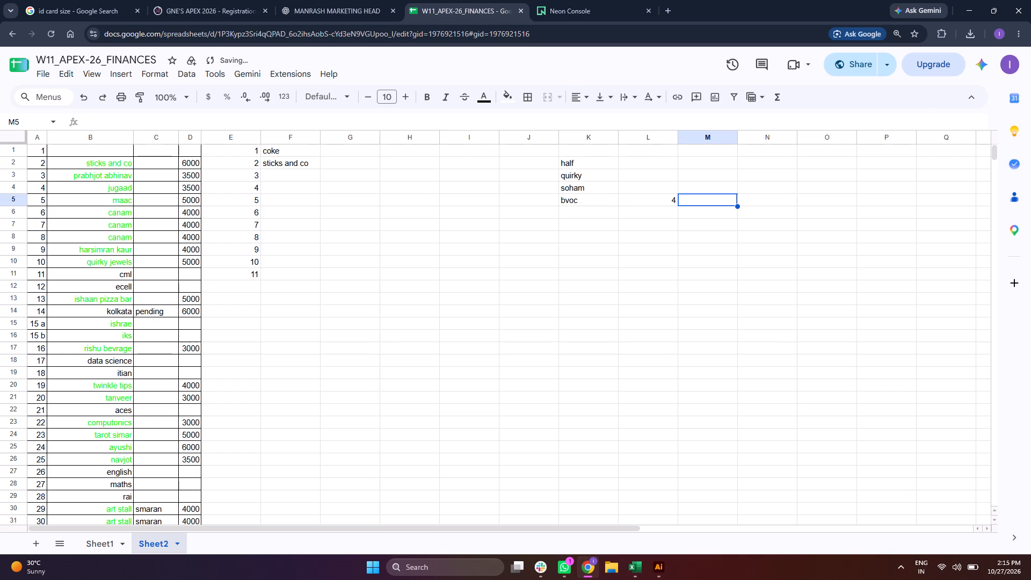
Make column L slightly narrower.
double_click(676, 134)
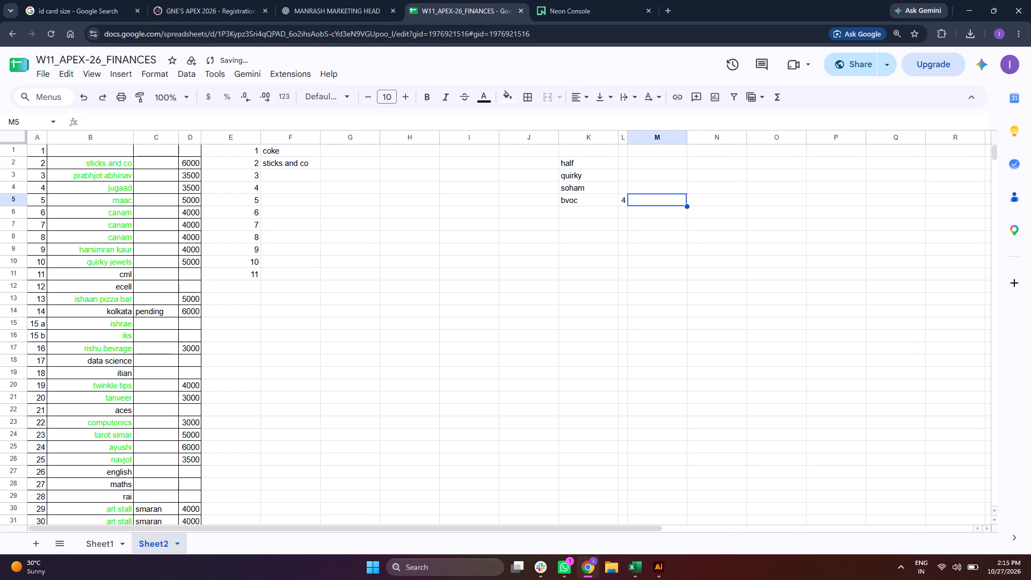
drag(628, 135, 665, 140)
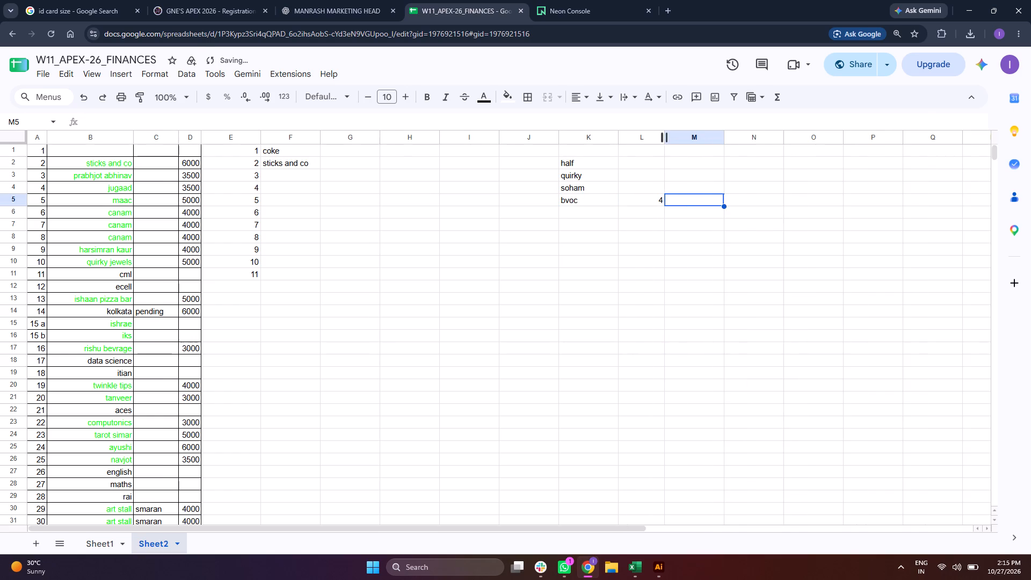
Review the numbered stall list on Sheet2 down to stall 53 b, checking the split stalls and their holders.
click(570, 383)
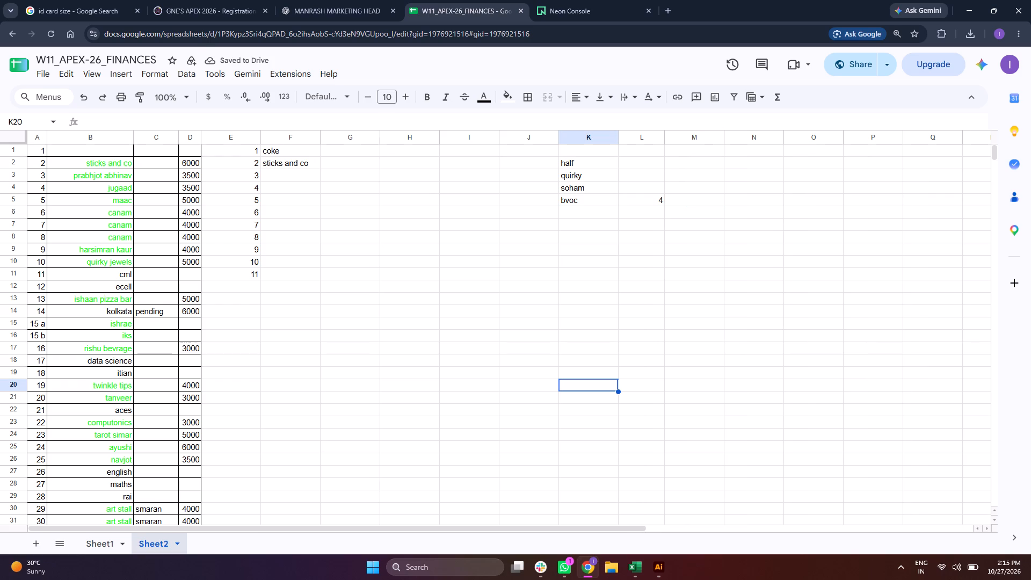
scroll(90, 298, down, 2)
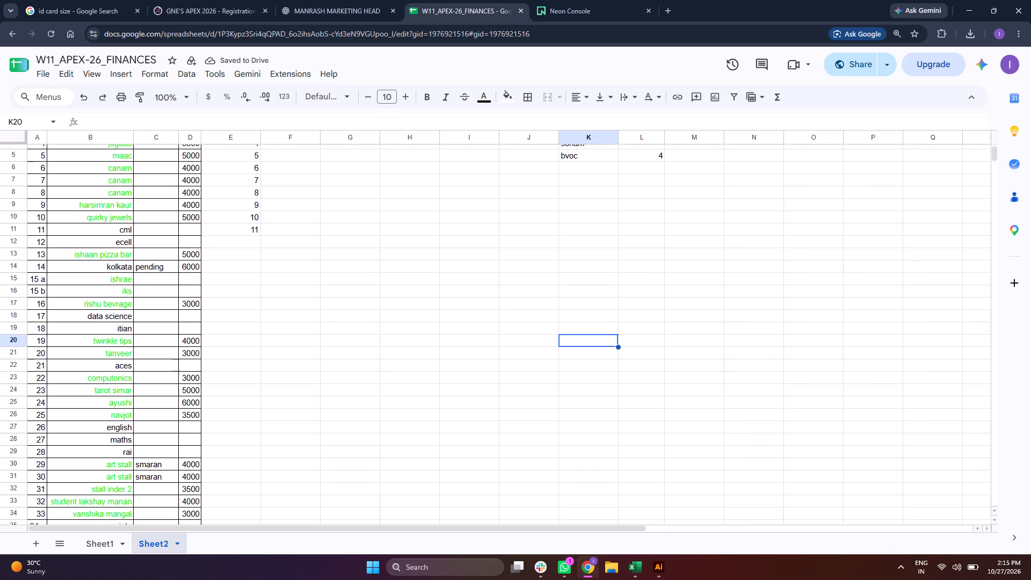
scroll(90, 298, down, 3)
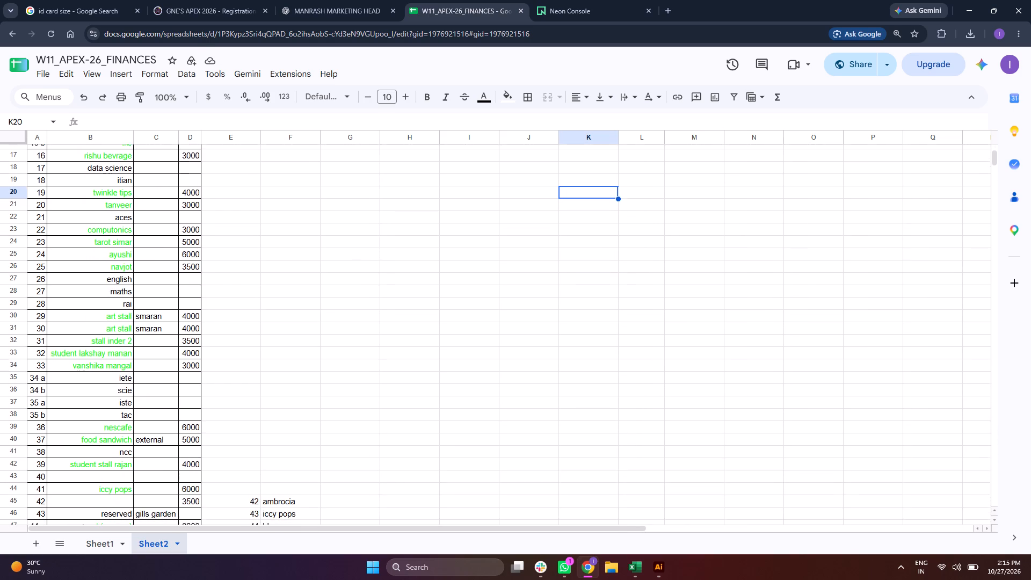
scroll(90, 298, down, 3)
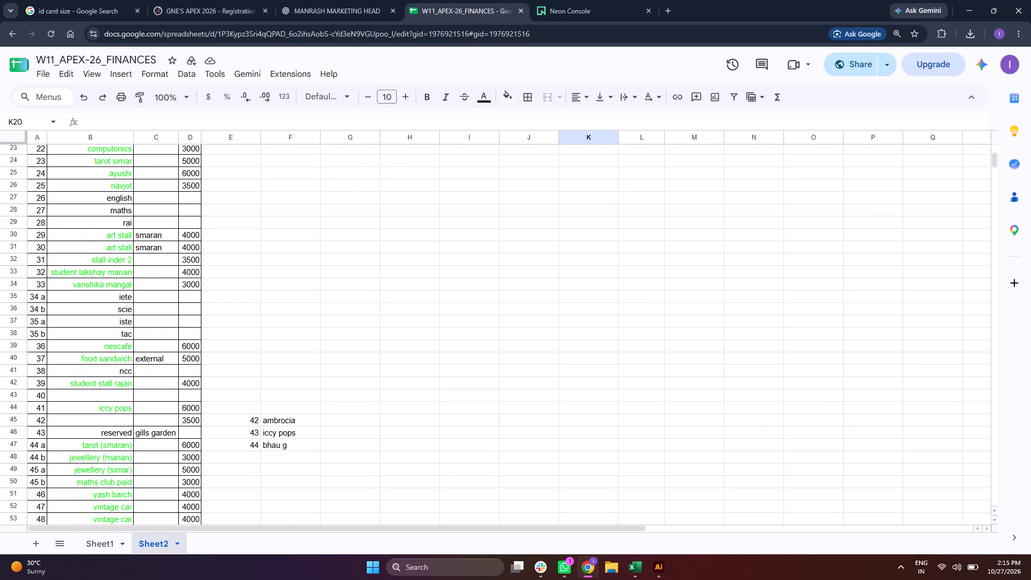
scroll(90, 298, down, 1)
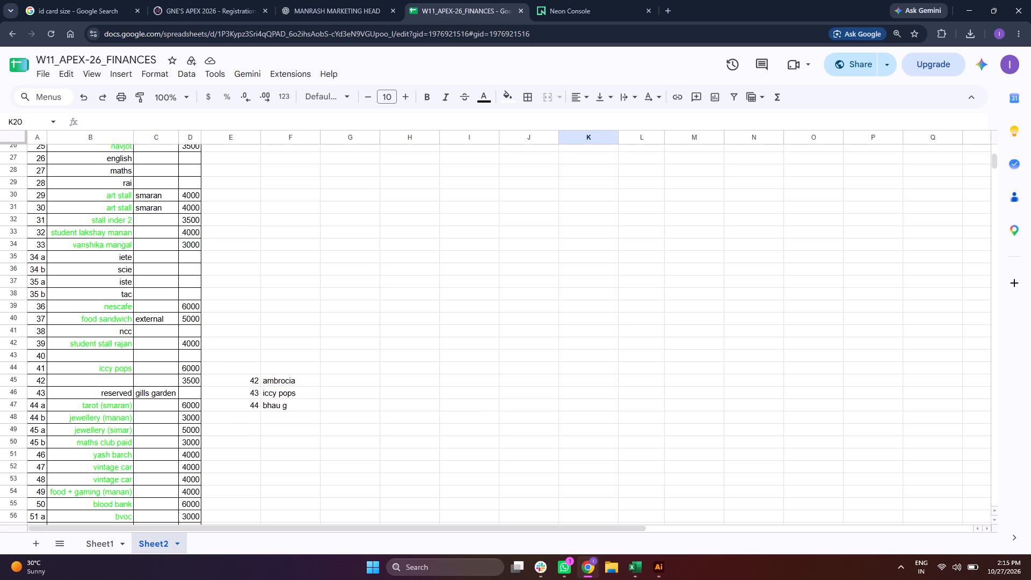
scroll(90, 298, down, 2)
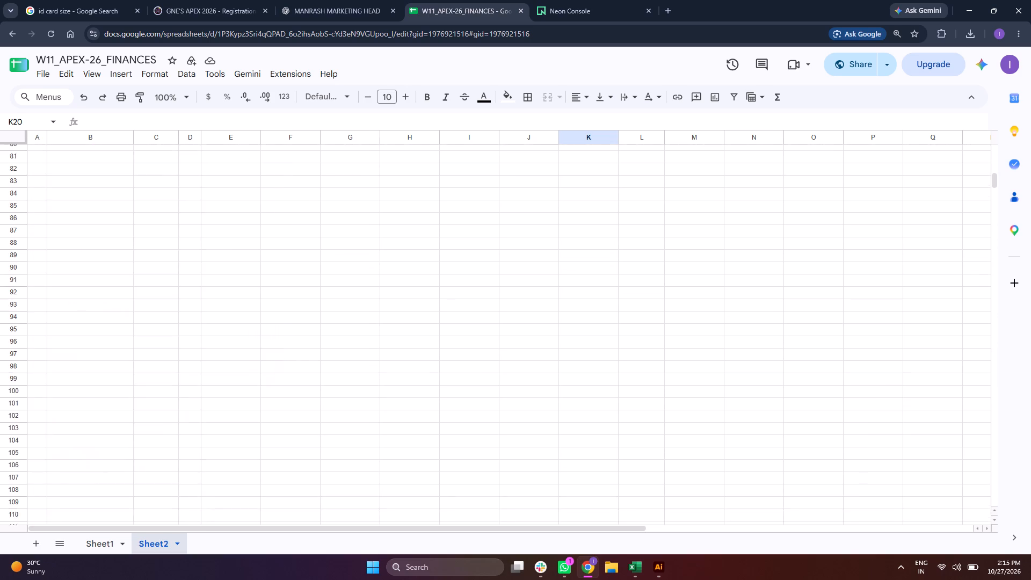
scroll(90, 298, up, 8)
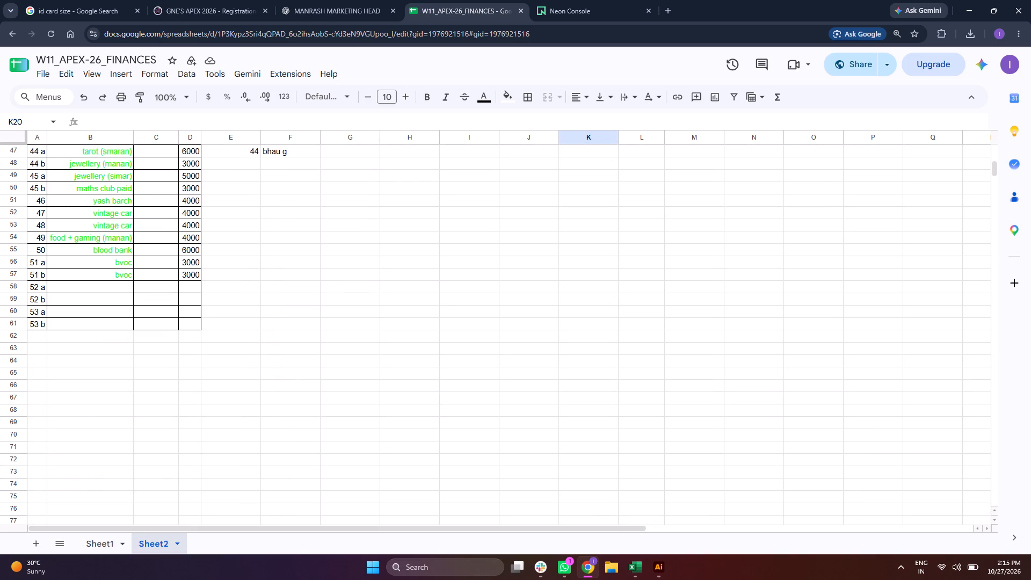
scroll(90, 298, up, 2)
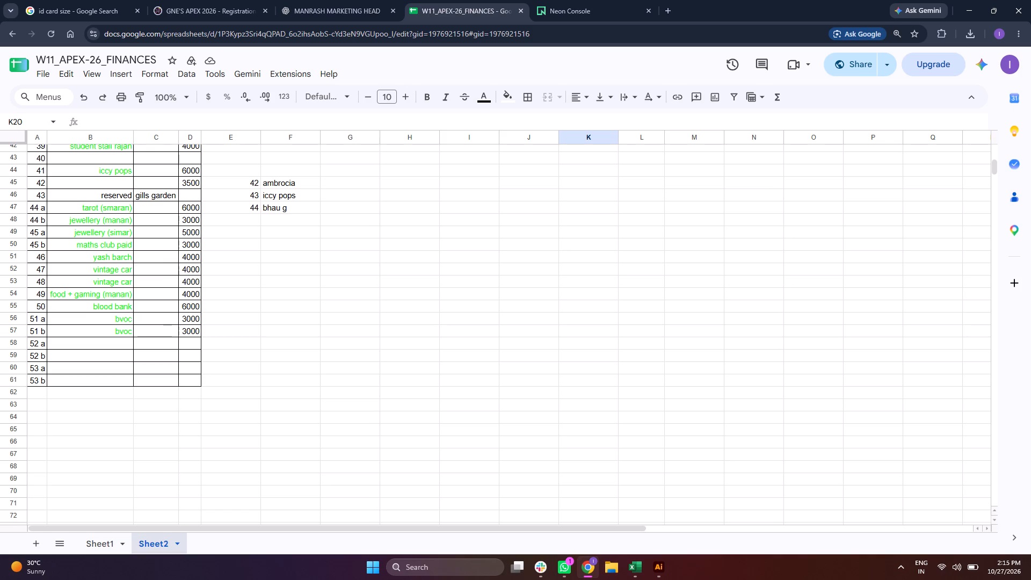
scroll(113, 212, up, 1)
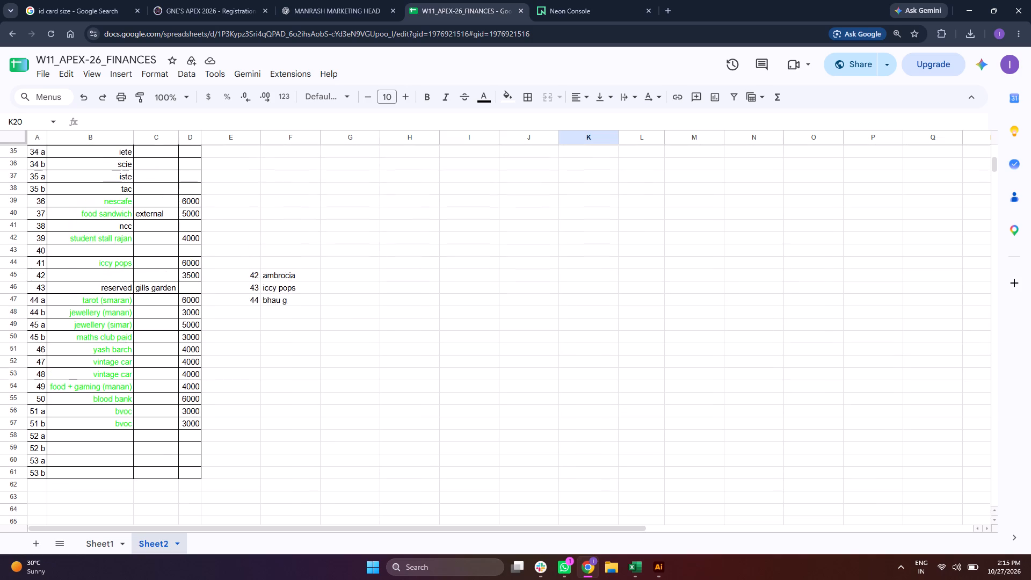
click(476, 295)
Enter "maths" in K6, below "bvoc".
scroll(476, 295, up, 2)
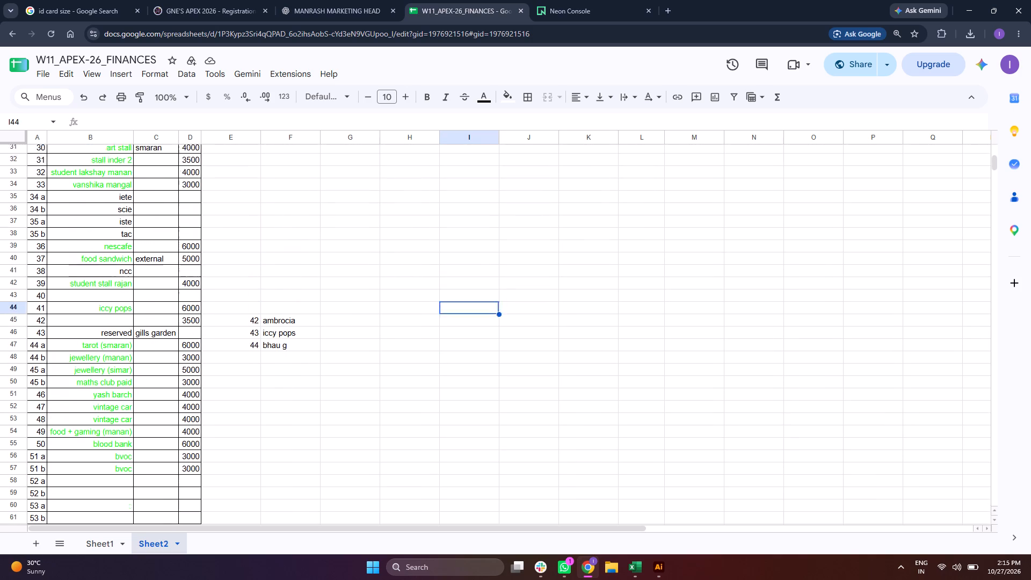
scroll(476, 295, up, 8)
click(609, 216)
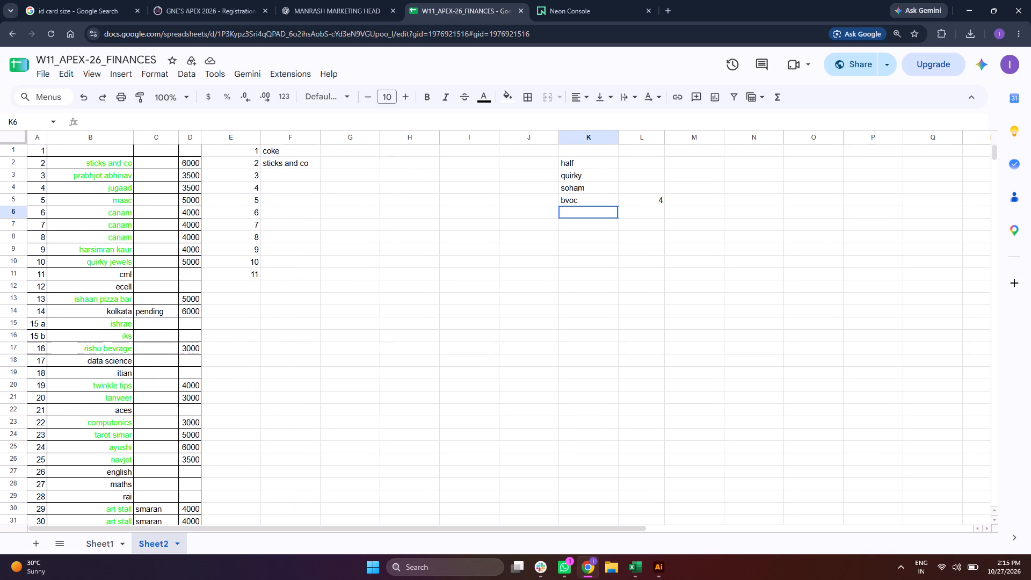
text(maths)
key(Return)
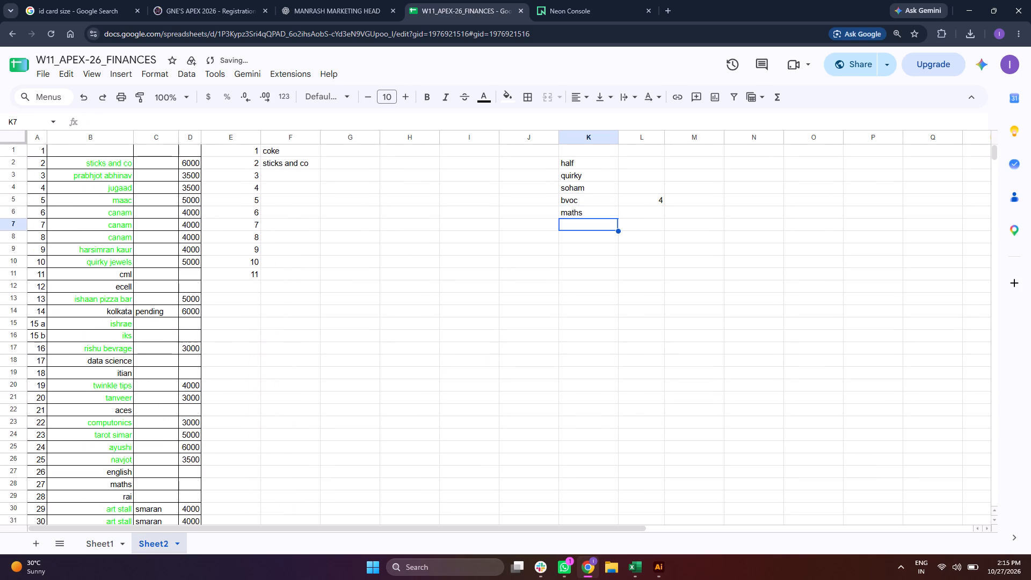
Enter "tarot smaran" in K7, below "maths".
text(jewekk)
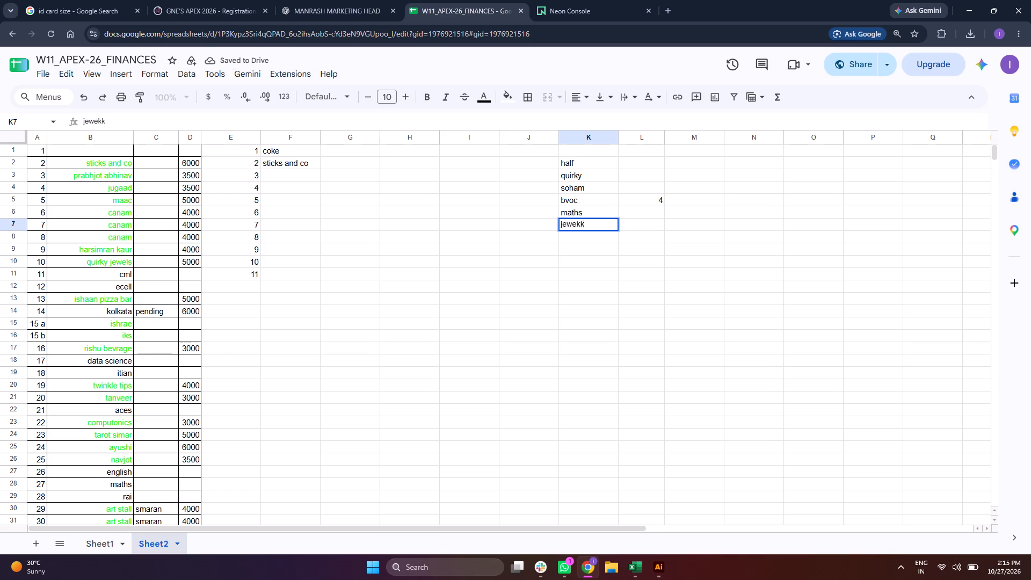
key(BackSpace)
key(BackSpace)
key(BackSpace)
key(BackSpace)
key(BackSpace)
key(BackSpace)
text(tarto)
key(BackSpace)
key(BackSpace)
text(ot smaran)
key(Return)
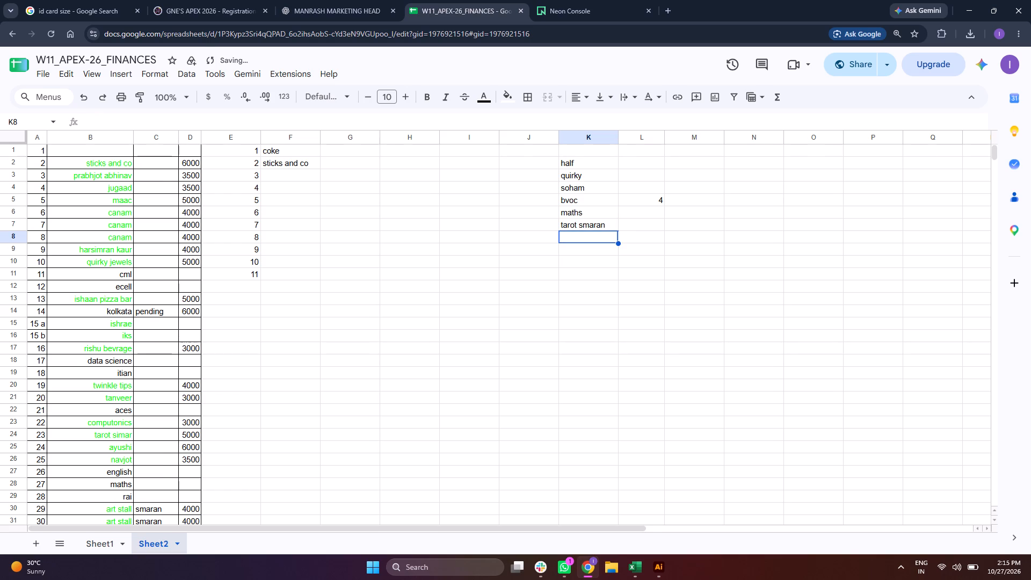
Check the split stalls further down the list and enter "jewellery manan" in K8.
scroll(456, 339, down, 6)
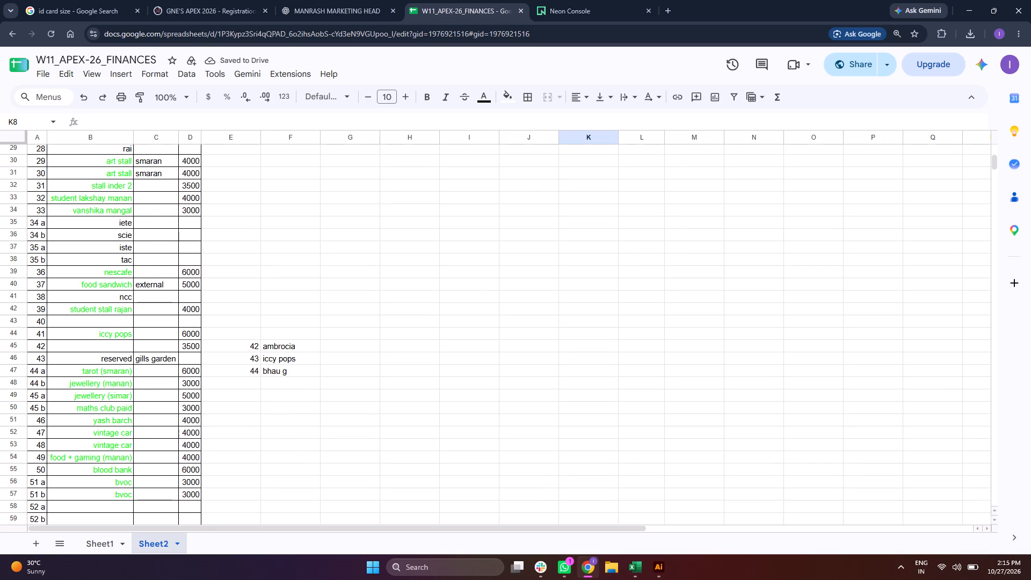
scroll(518, 277, up, 9)
click(599, 237)
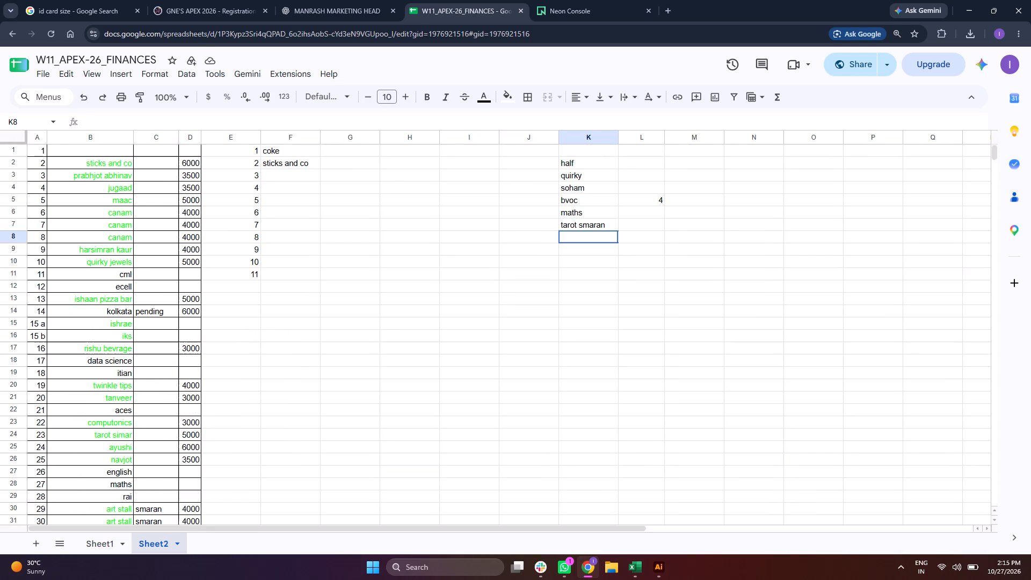
text(jewellery)
key(Return)
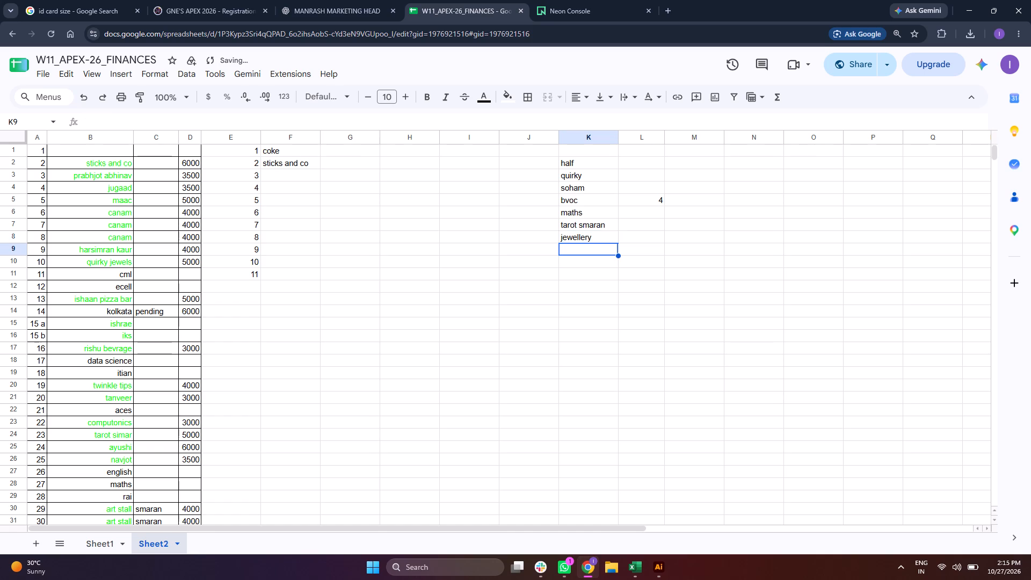
key(Up)
text(jewell)
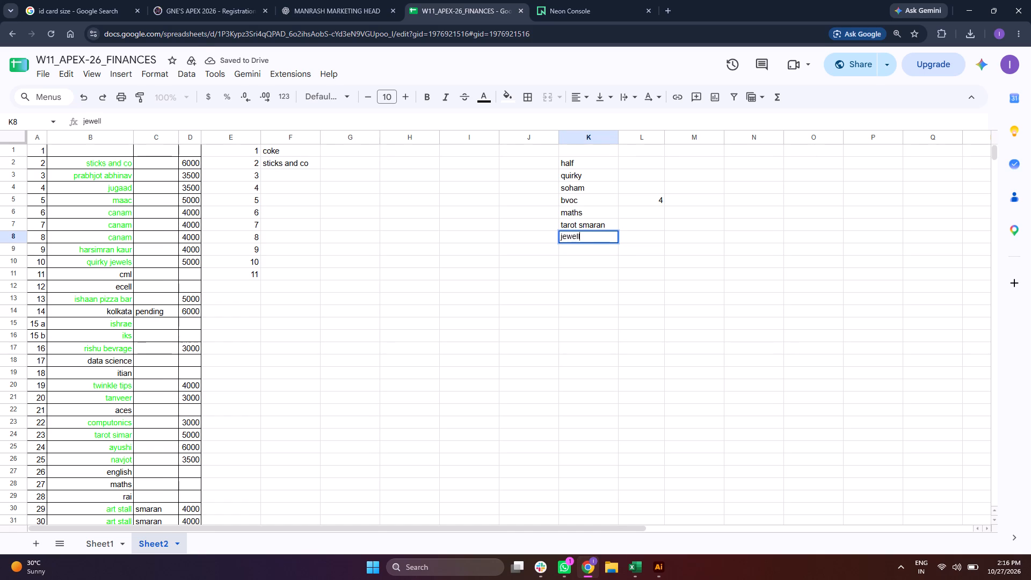
key(e)
text(ry manan)
key(Return)
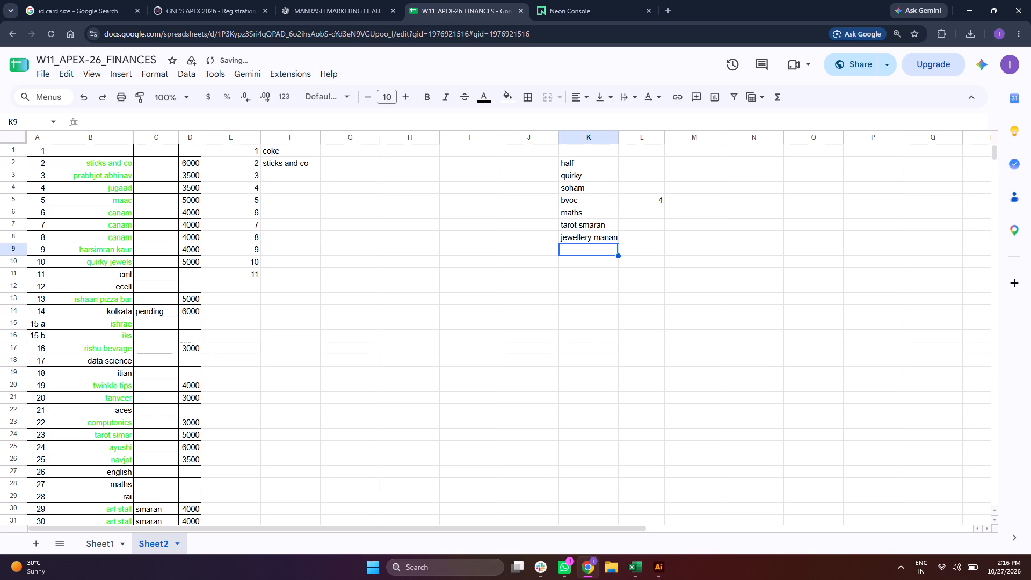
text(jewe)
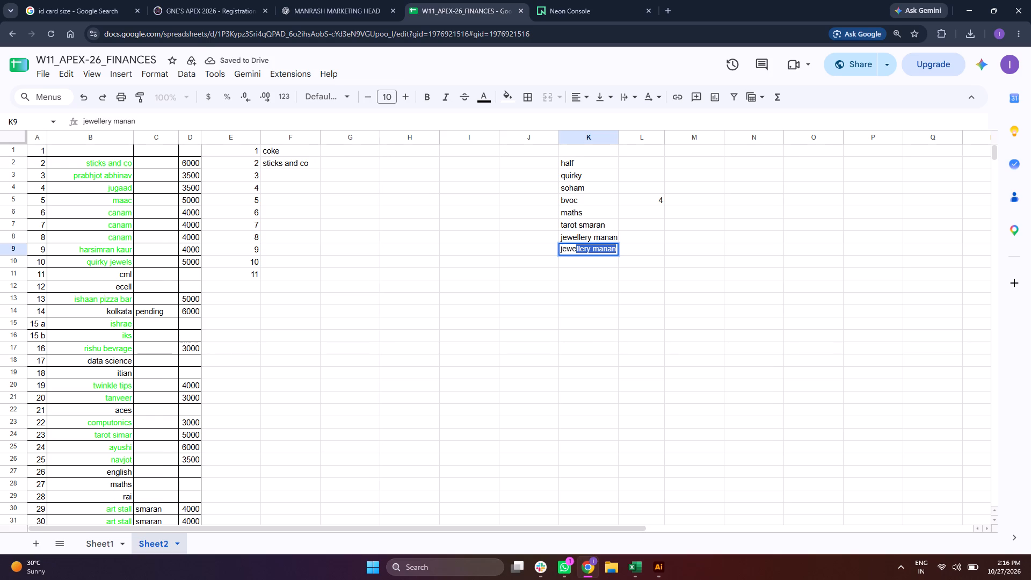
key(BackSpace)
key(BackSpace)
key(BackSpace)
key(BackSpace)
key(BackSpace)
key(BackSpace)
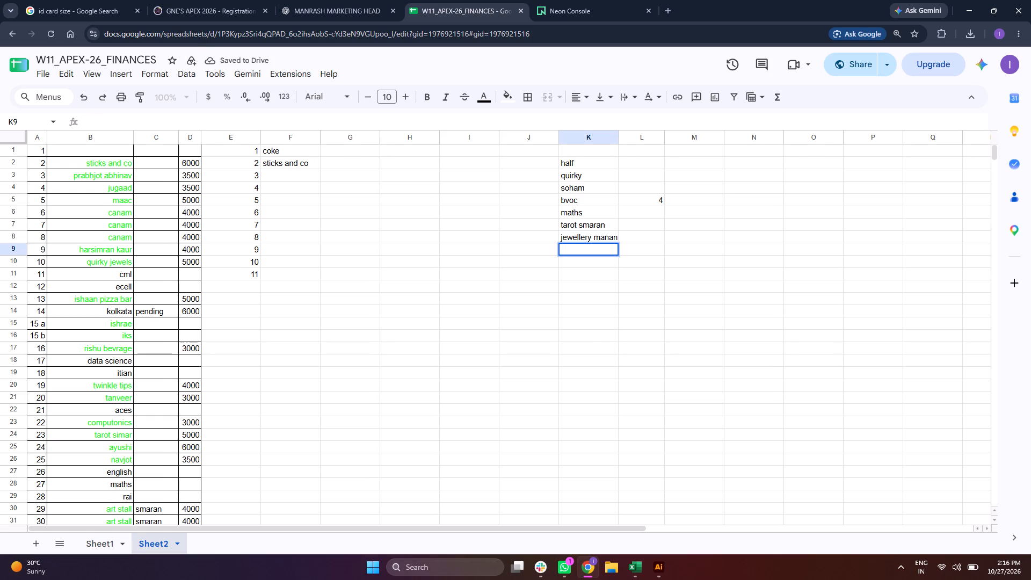
Clear the "soham" entry from K4.
click(601, 185)
key(BackSpace)
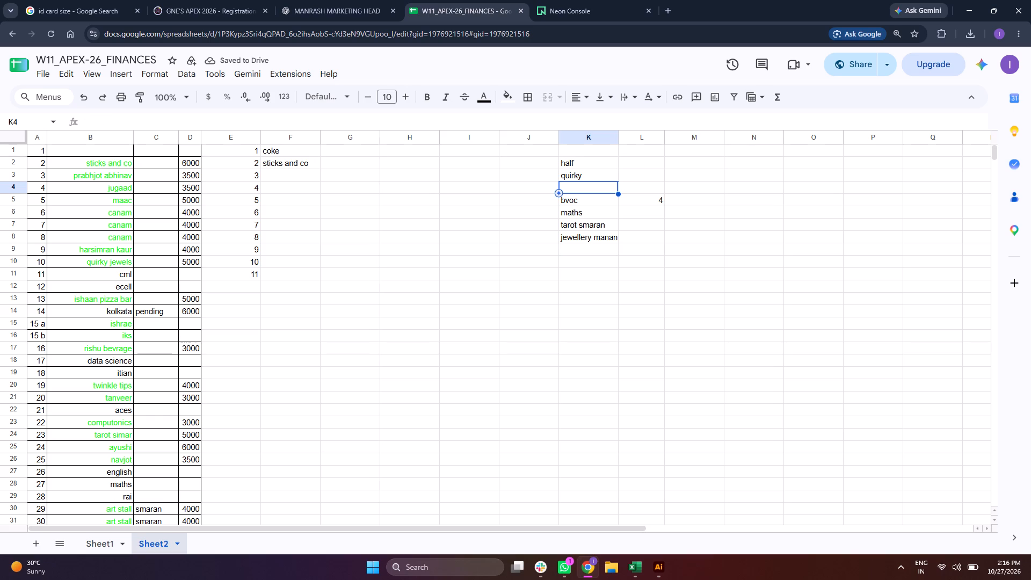
Enter "jewellery simar" in K9, below "jewellery manan".
click(571, 256)
text(jewe)
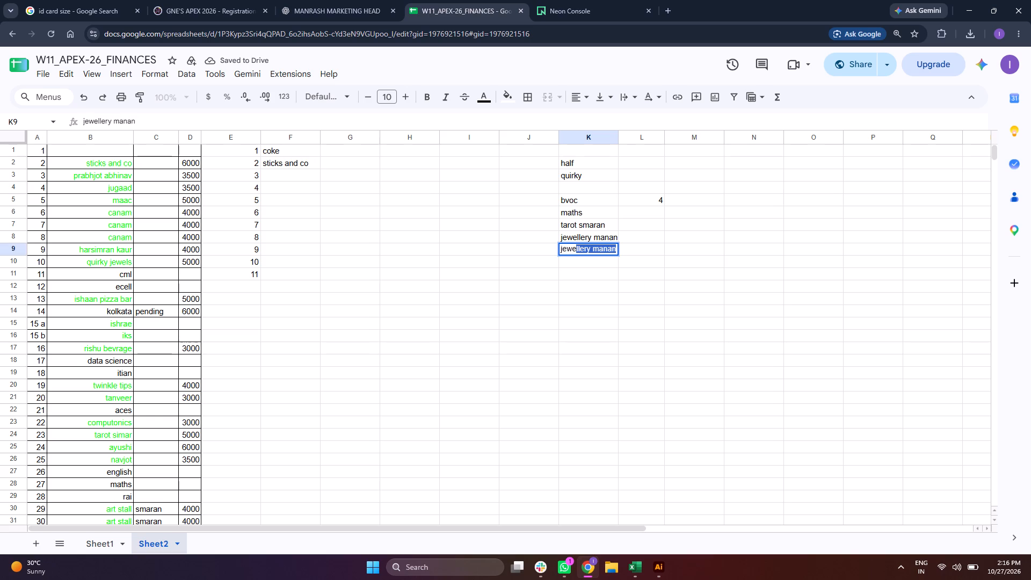
key(Tab)
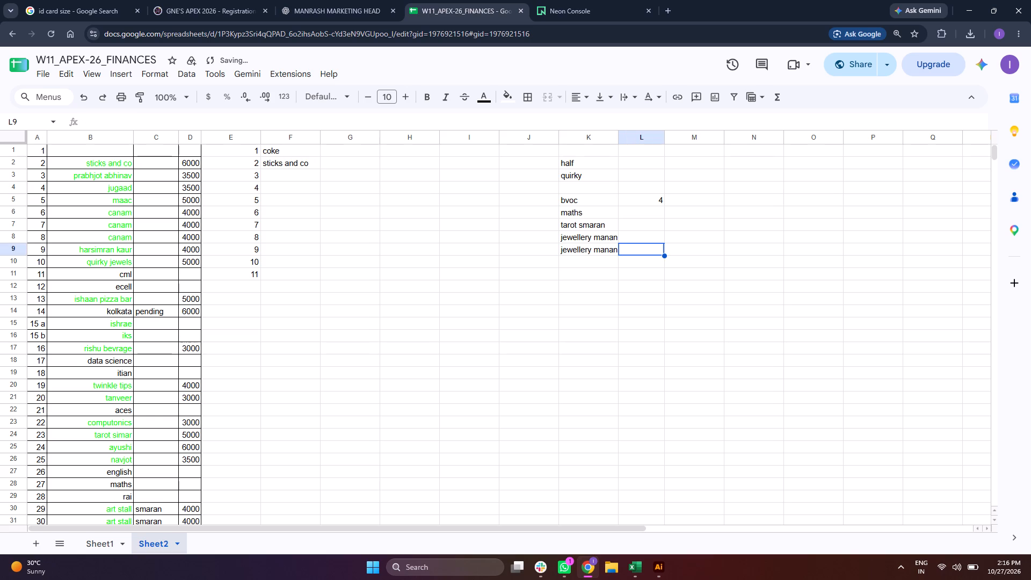
click(585, 245)
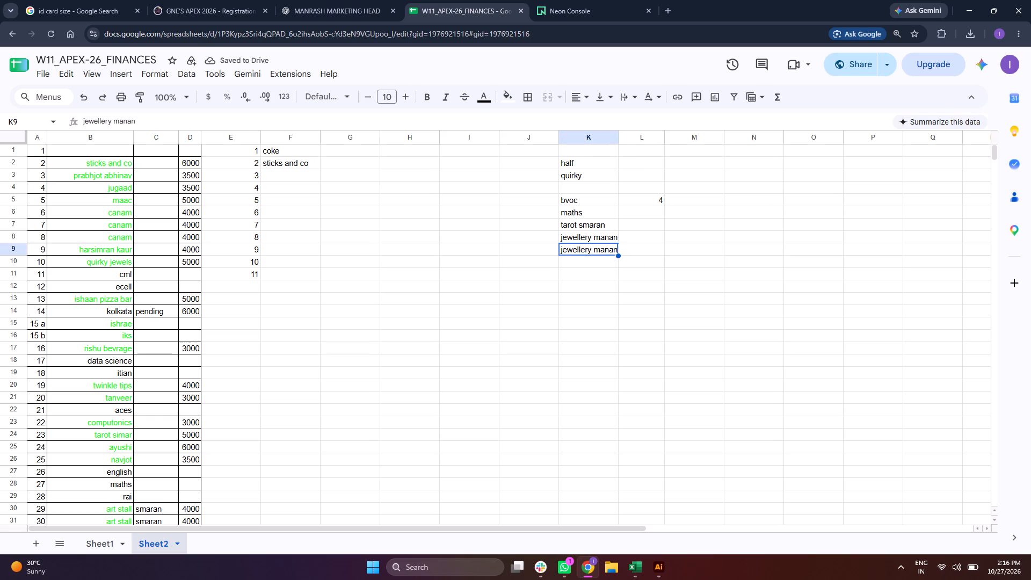
click(196, 116)
key(BackSpace)
key(BackSpace)
key(BackSpace)
key(BackSpace)
key(BackSpace)
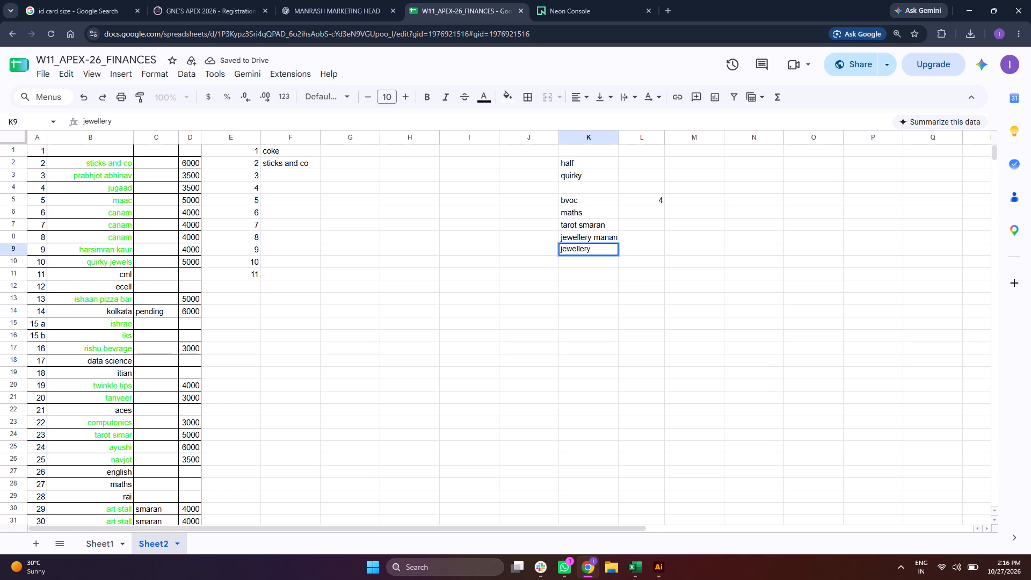
text(simar)
click(525, 271)
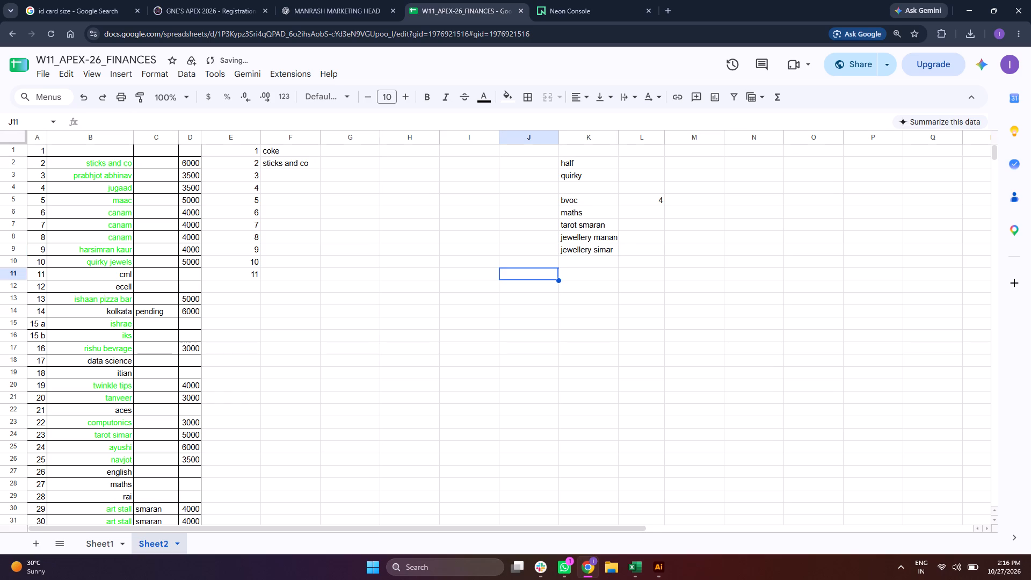
Fit the width of column K to its contents.
double_click(620, 136)
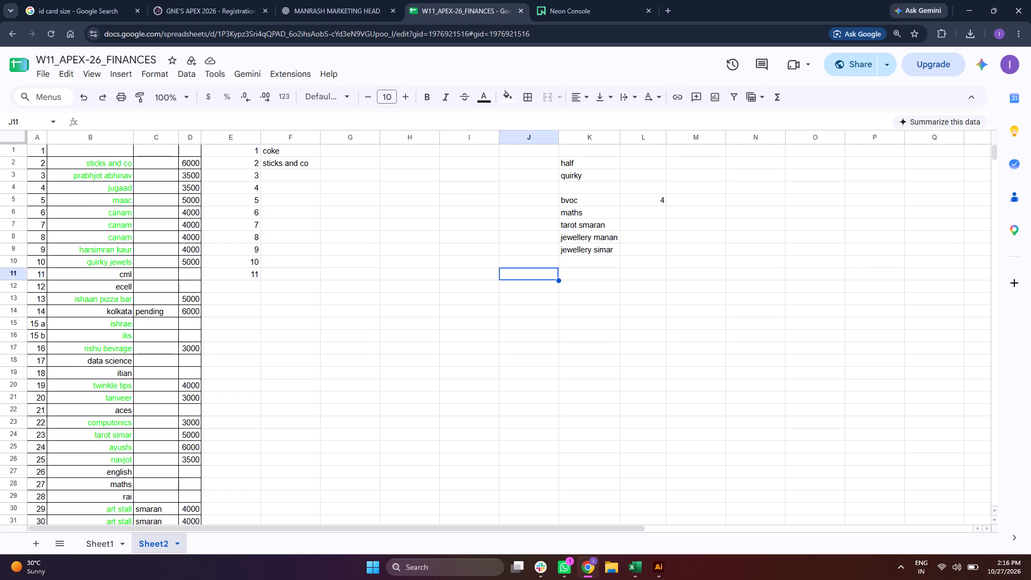
Review the stall list on Sheet2 for half-stall holders, checking the split a/b stalls at the end and the entries above them.
scroll(259, 329, down, 7)
scroll(259, 329, right, 1)
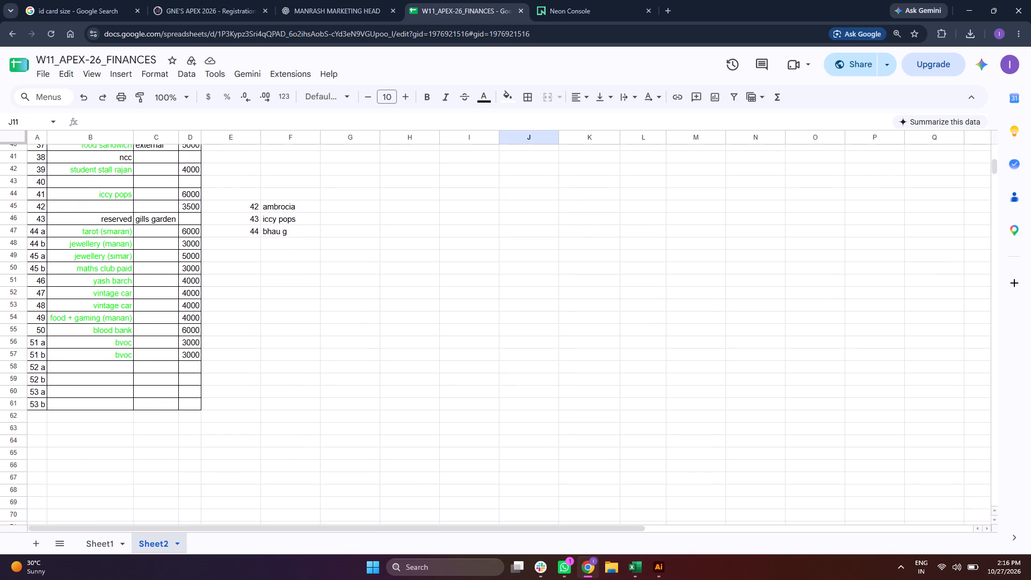
scroll(259, 329, right, 2)
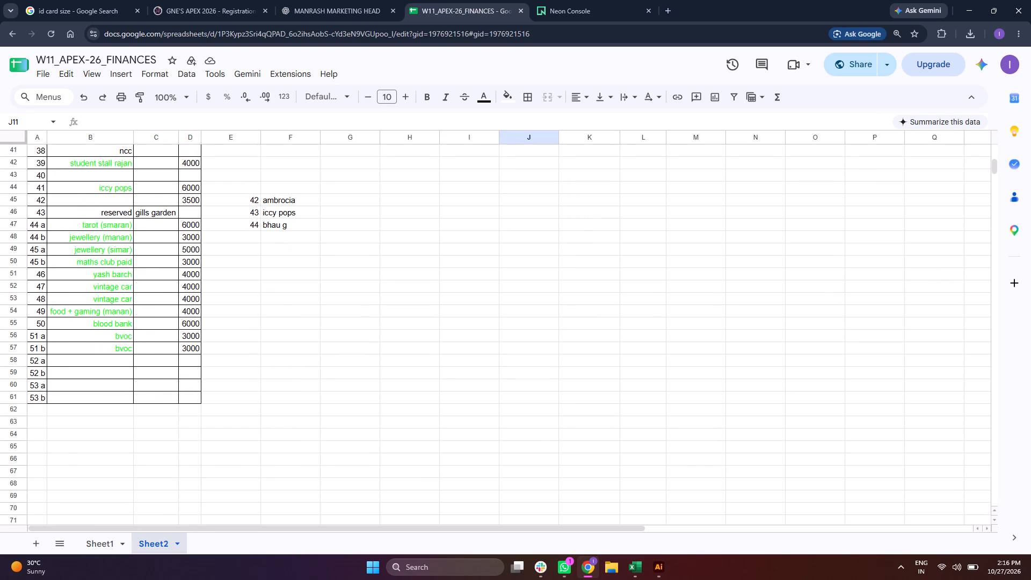
scroll(259, 329, right, 2)
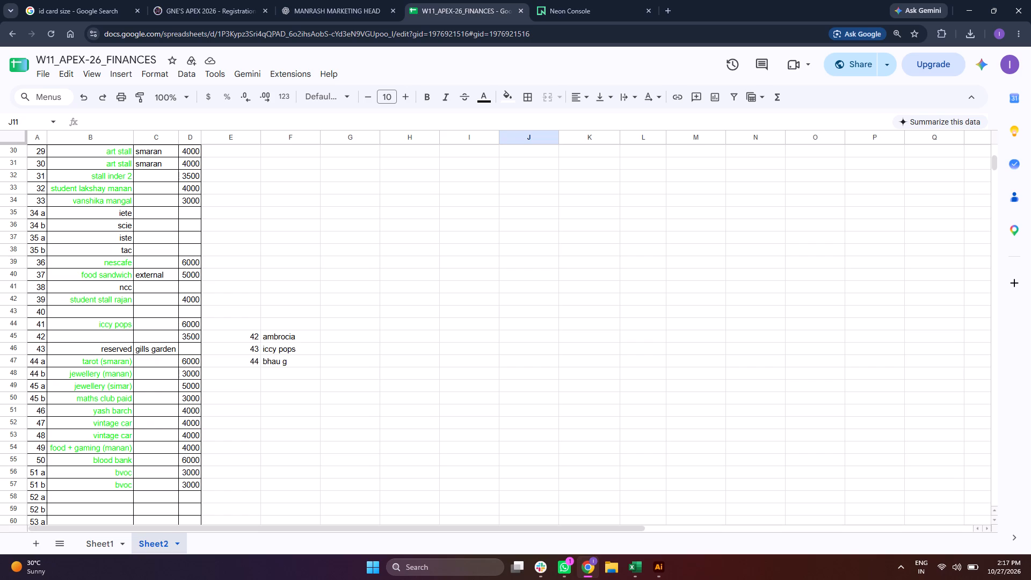
scroll(266, 352, up, 2)
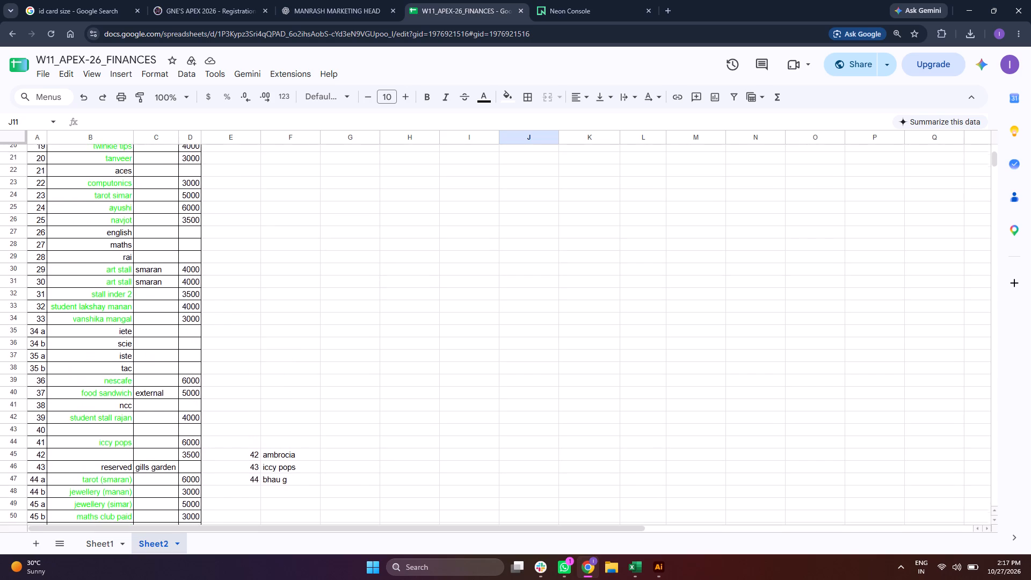
scroll(266, 352, up, 3)
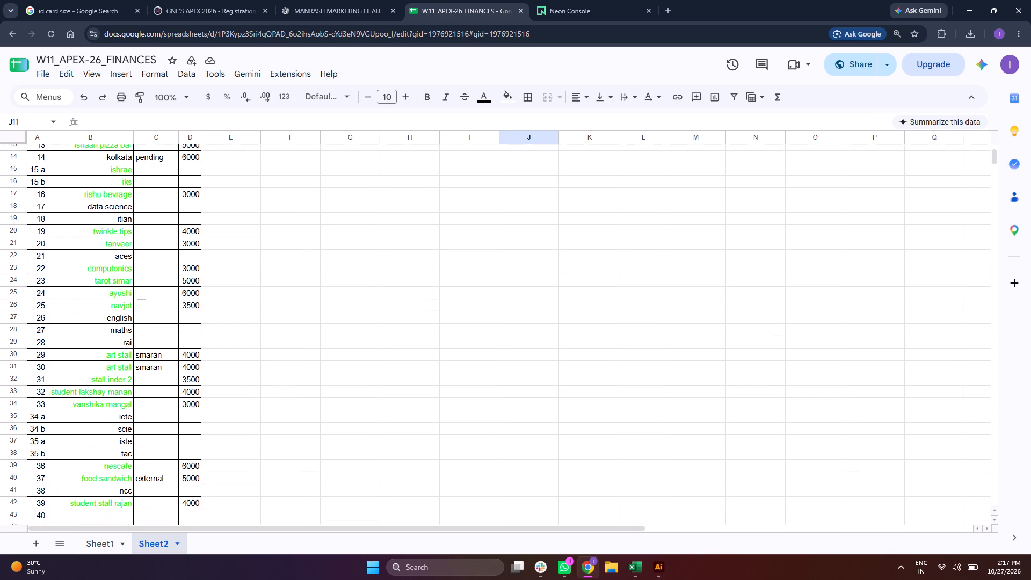
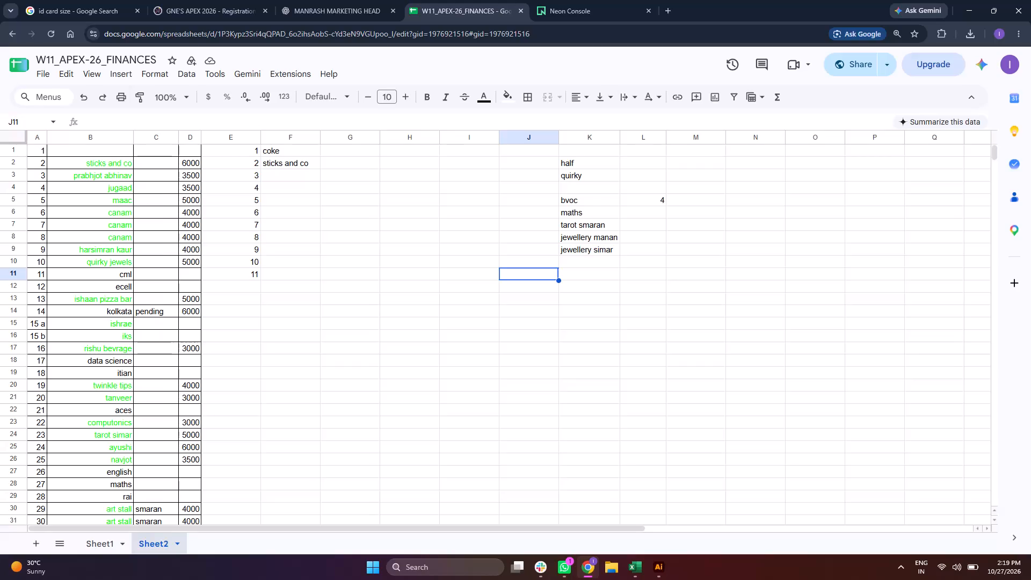
Replace the K8 entry in the half-stall list, below "tarot smaran", with "naaz - manan".
click(582, 242)
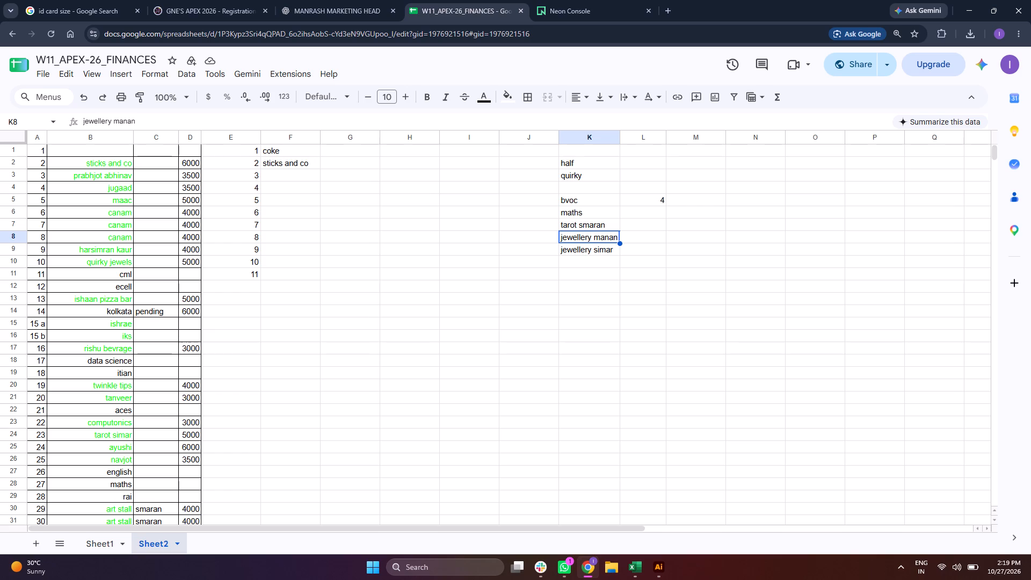
key(n)
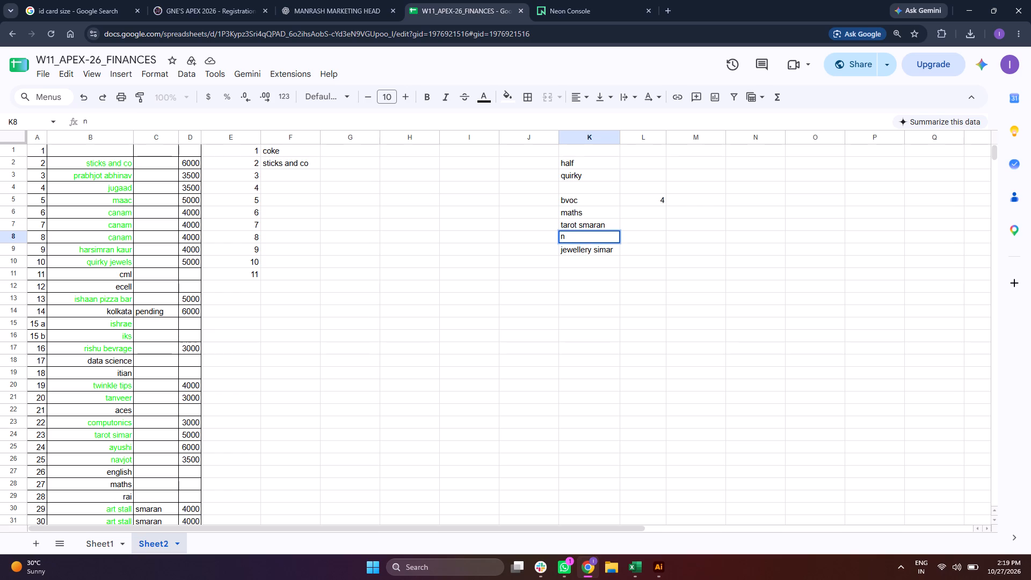
key(BackSpace)
text(naa)
key(z)
key(space)
text(- manan)
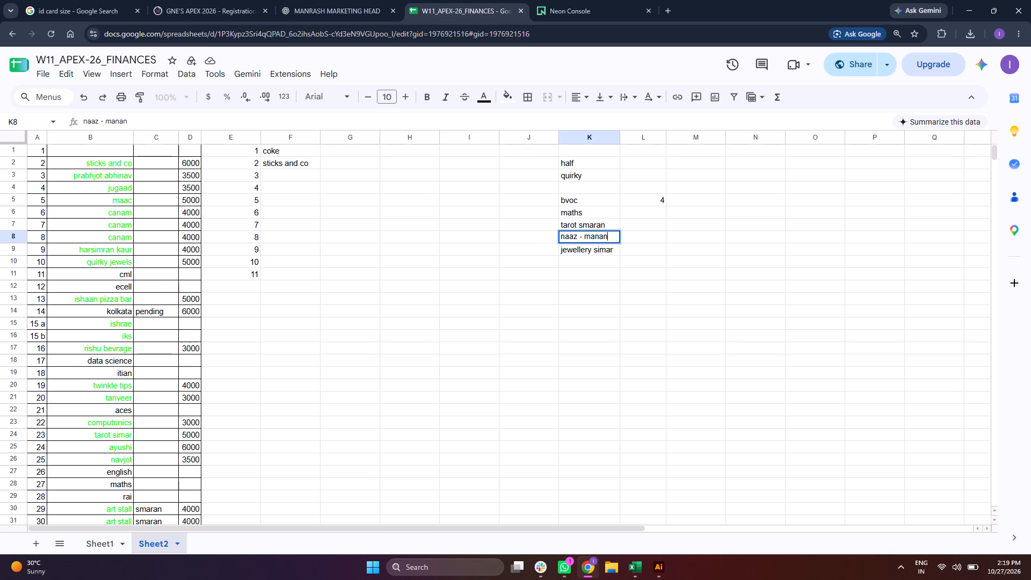
key(Down)
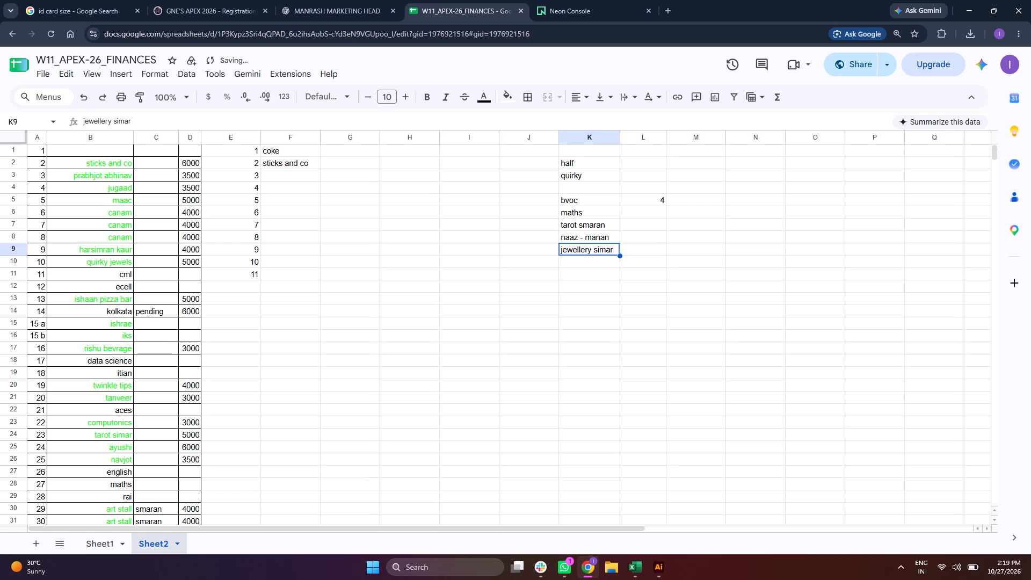
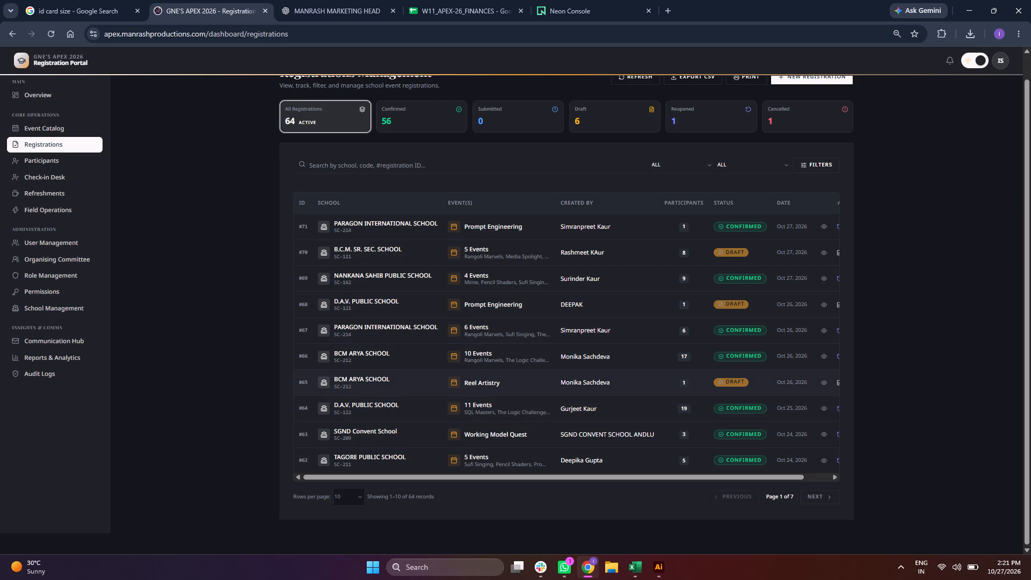
Switch to the W11_APEX-26_FINANCES spreadsheet.
click(566, 1)
click(424, 0)
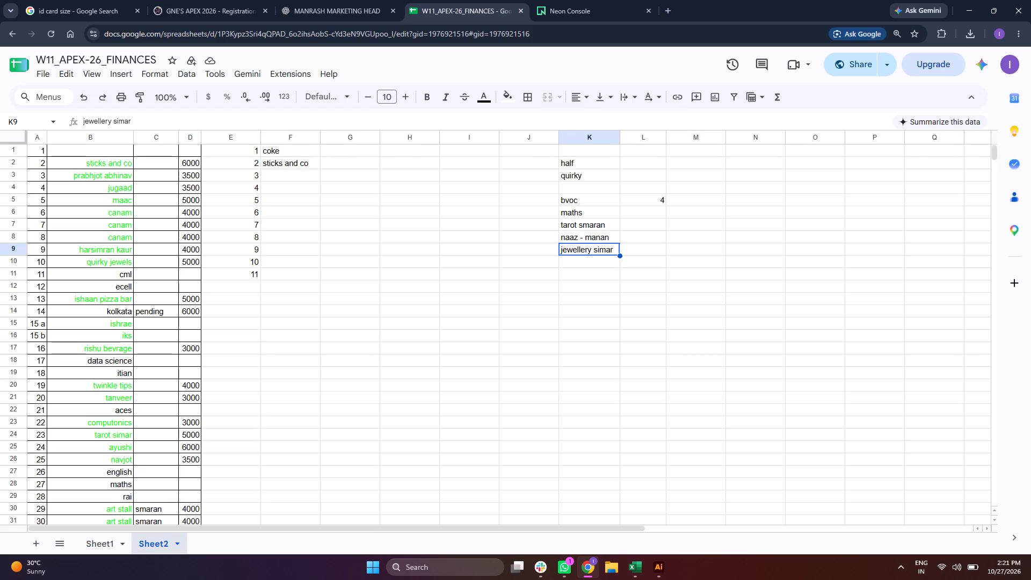
Add "daily spark jewellery" in K10 of the half-stall list, below "jewellery simar".
scroll(569, 284, down, 1)
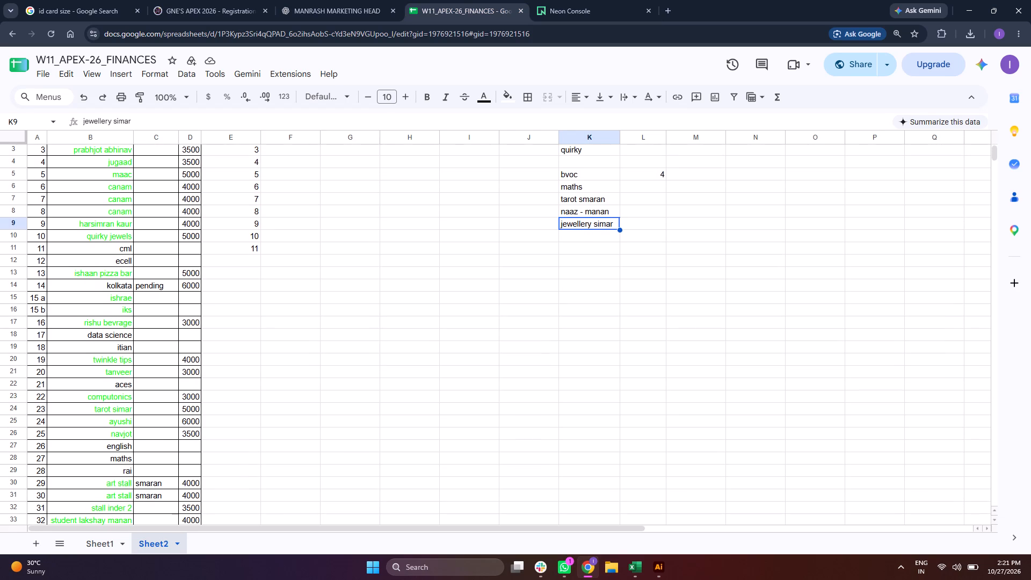
click(605, 237)
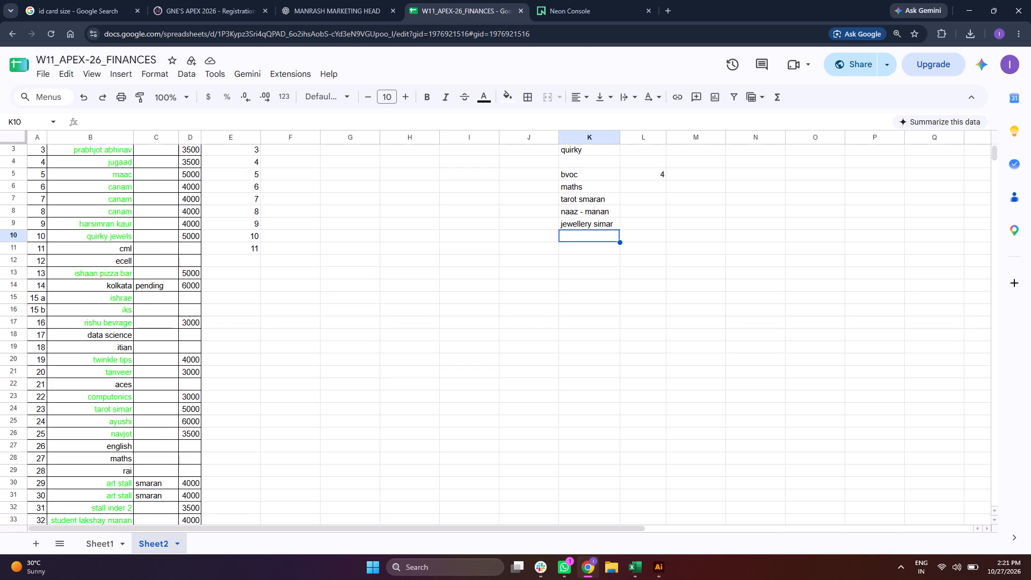
scroll(420, 298, down, 7)
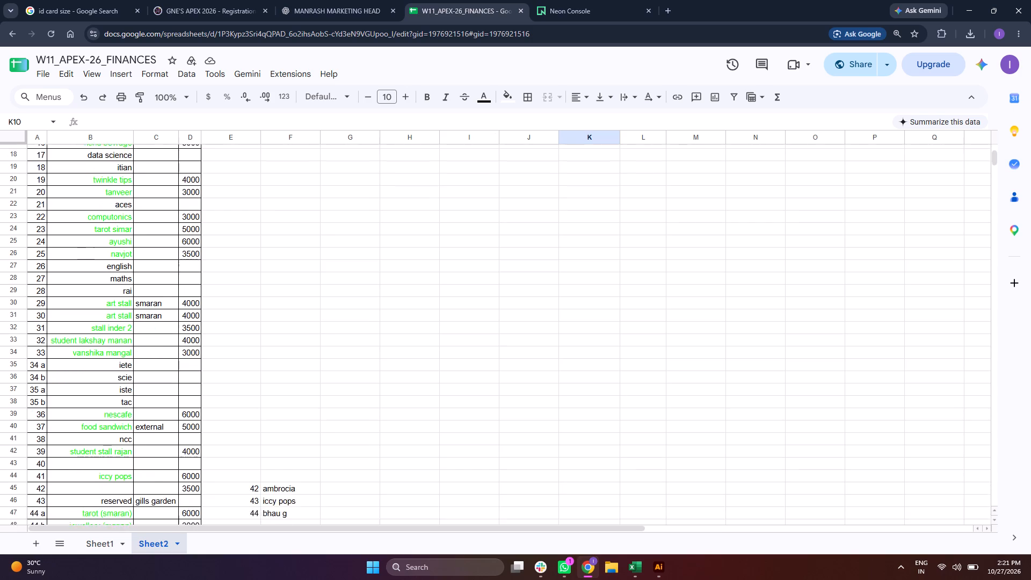
scroll(420, 298, down, 1)
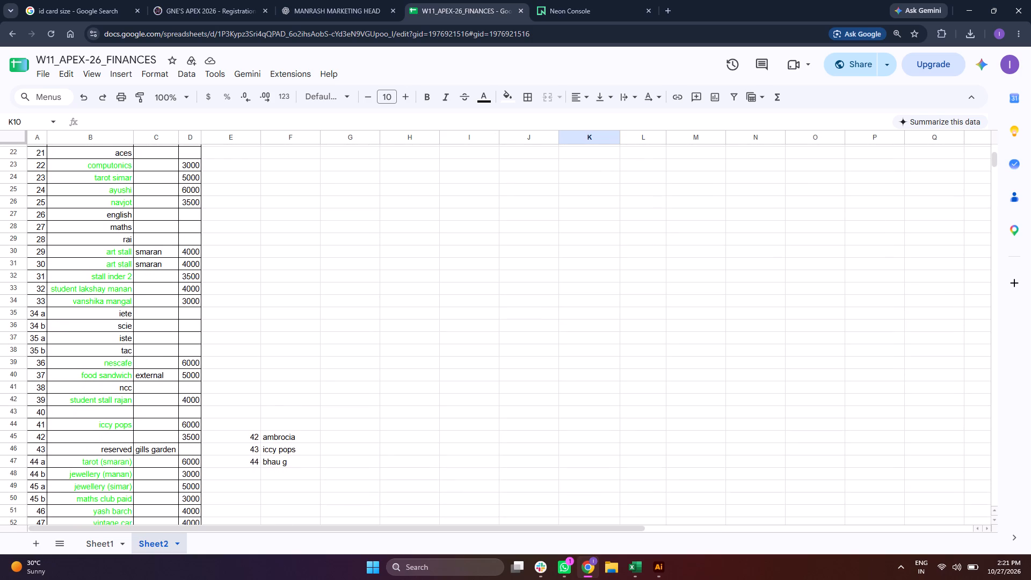
scroll(420, 298, up, 5)
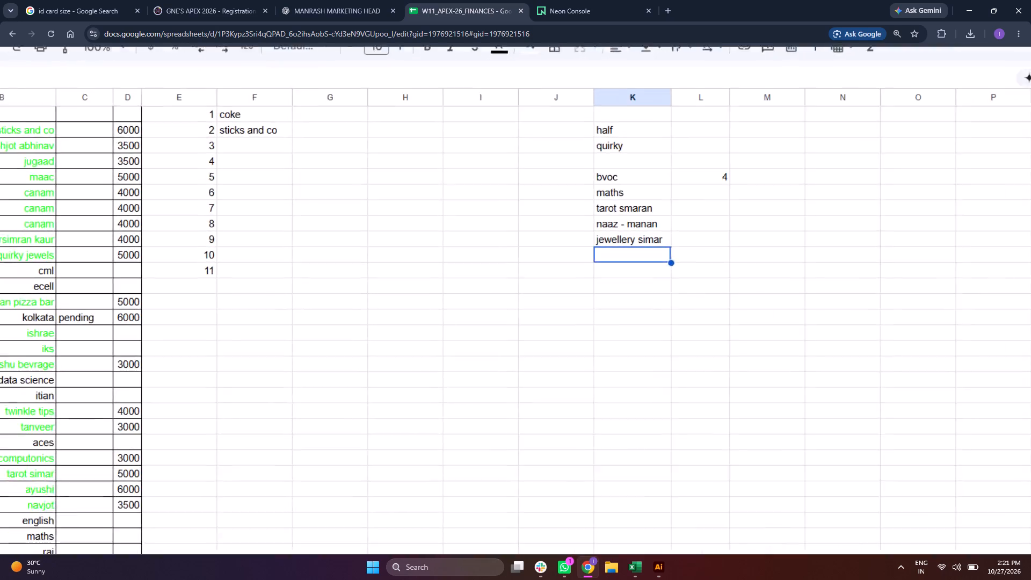
scroll(426, 289, right, 5)
scroll(426, 289, up, 3)
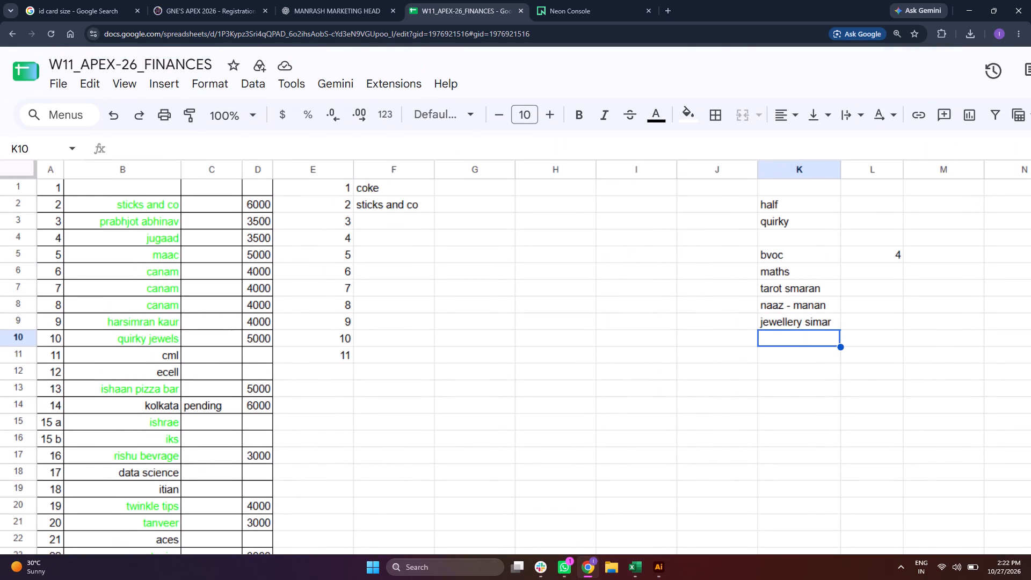
scroll(426, 289, down, 6)
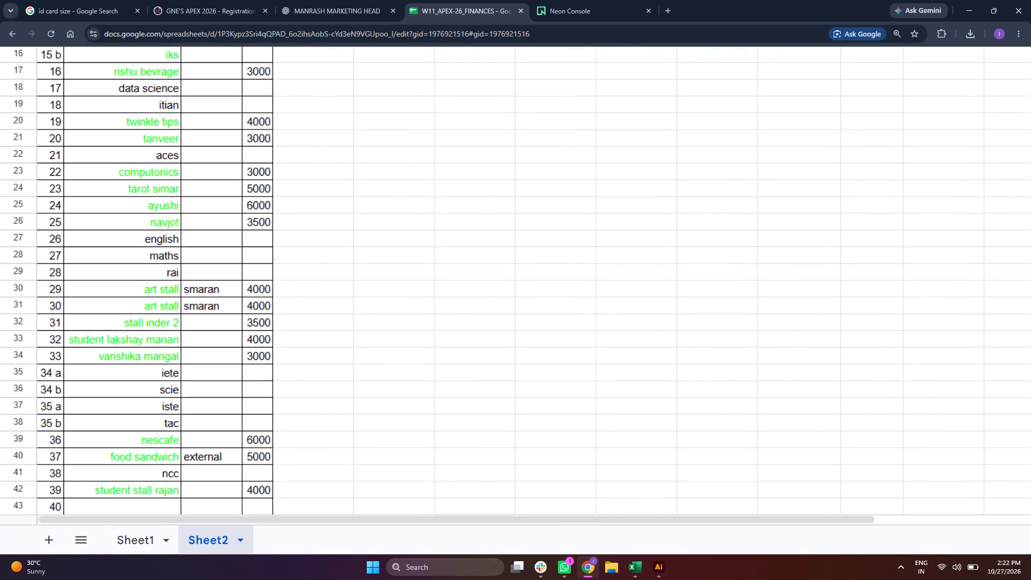
scroll(426, 289, up, 7)
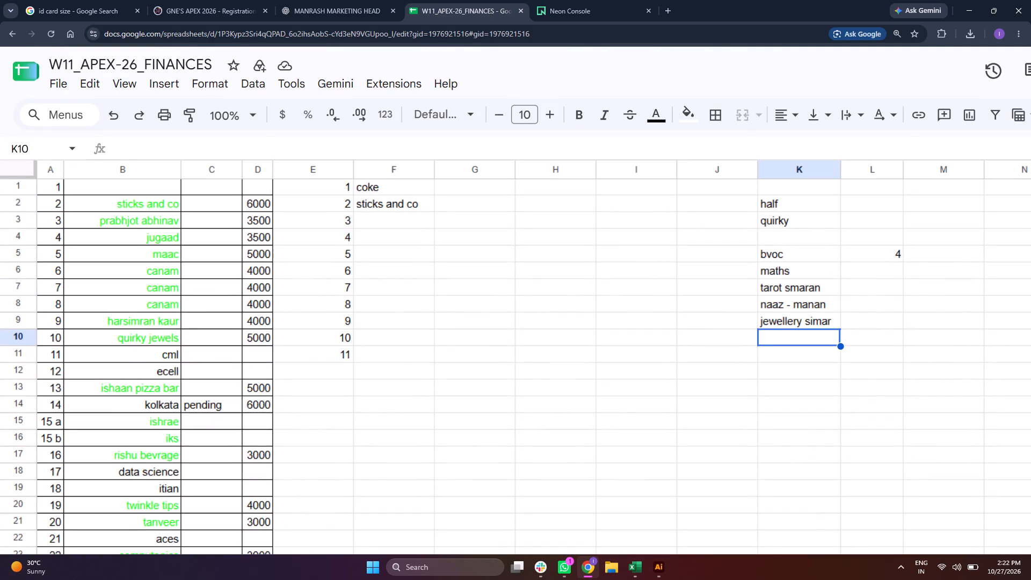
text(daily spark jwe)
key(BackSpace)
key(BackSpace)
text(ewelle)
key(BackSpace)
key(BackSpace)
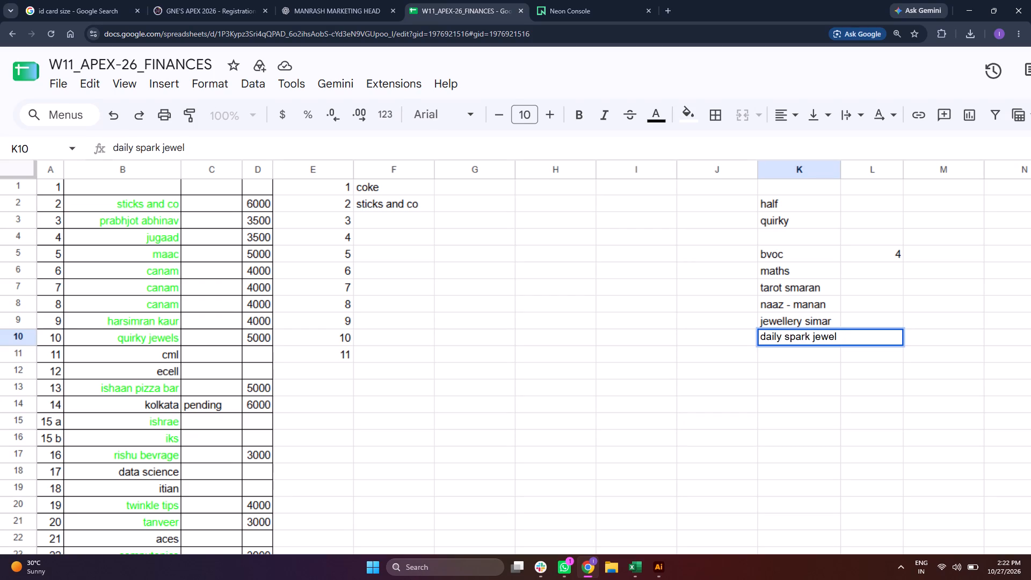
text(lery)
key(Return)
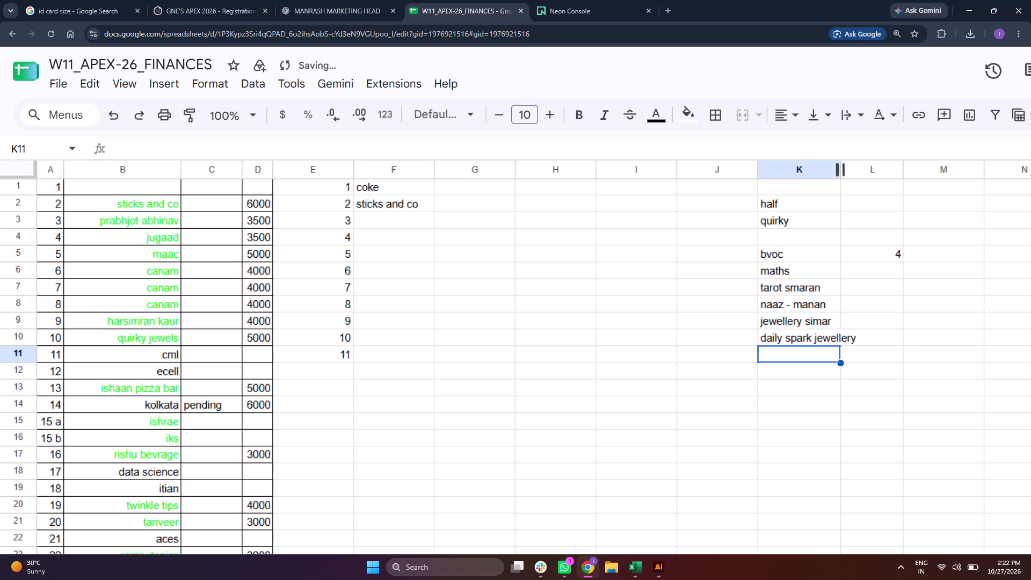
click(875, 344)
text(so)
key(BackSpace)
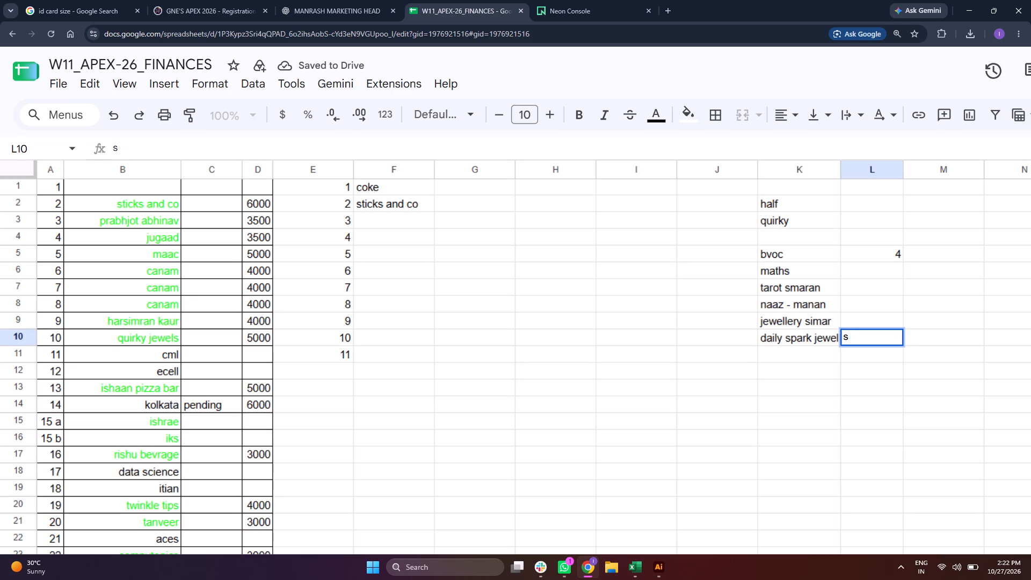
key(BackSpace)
Fit column K's width to its contents.
double_click(839, 166)
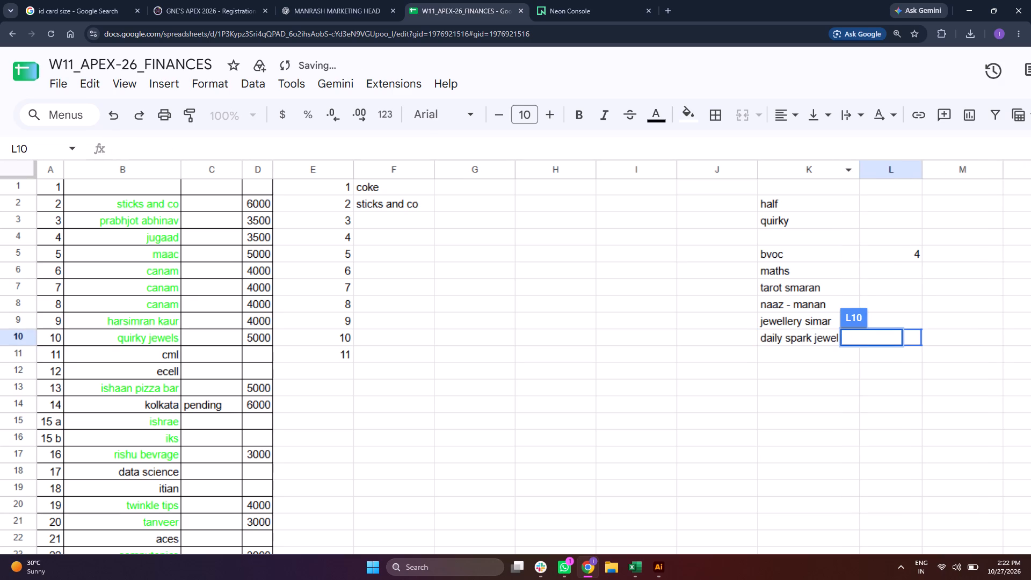
Append "soham" to the "daily spark jewellery" entry in K10.
click(813, 337)
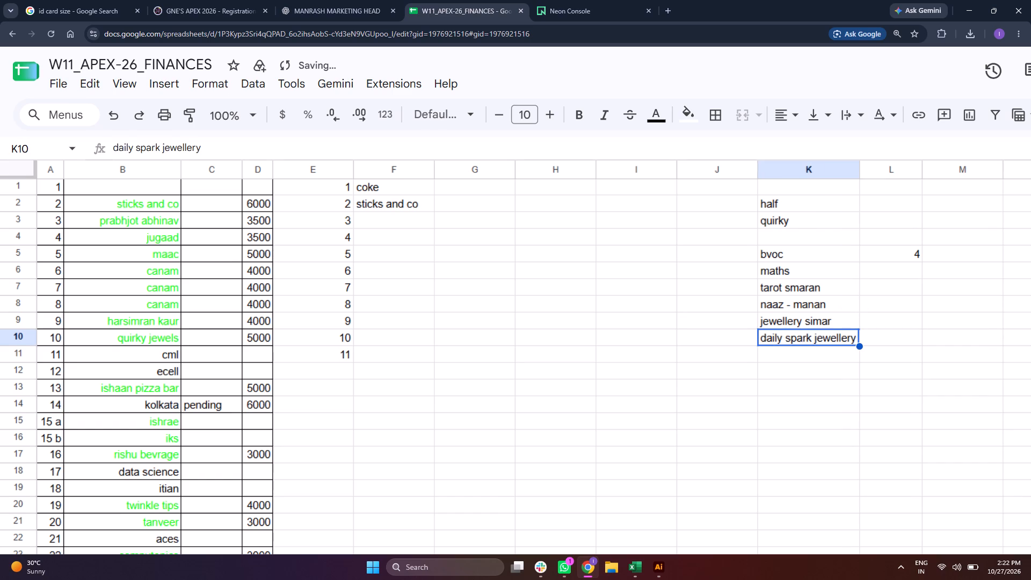
click(504, 150)
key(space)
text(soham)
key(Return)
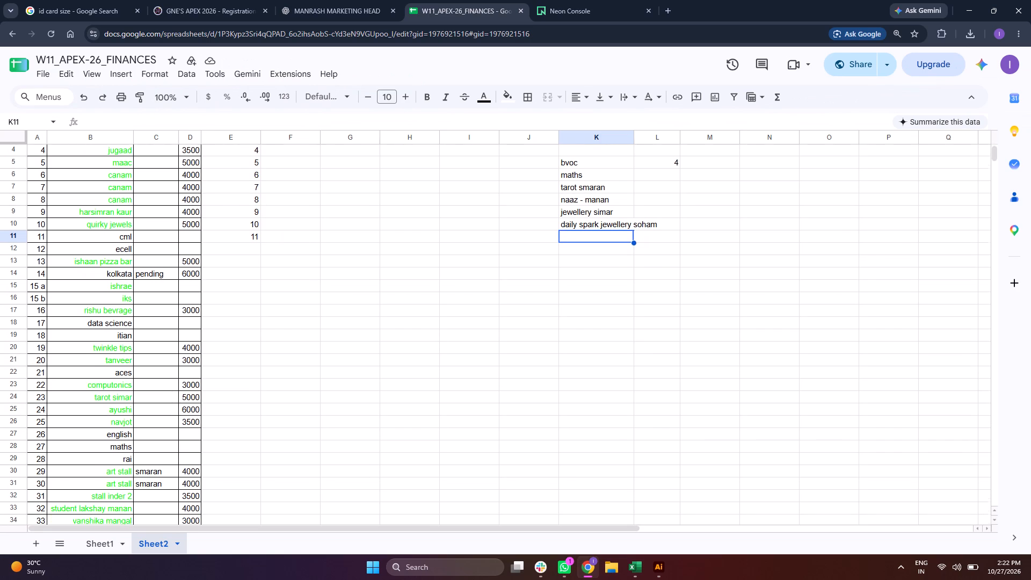
Extend the number series from E1:E3 down column E, past the last stall row, 53 b.
scroll(577, 294, up, 5)
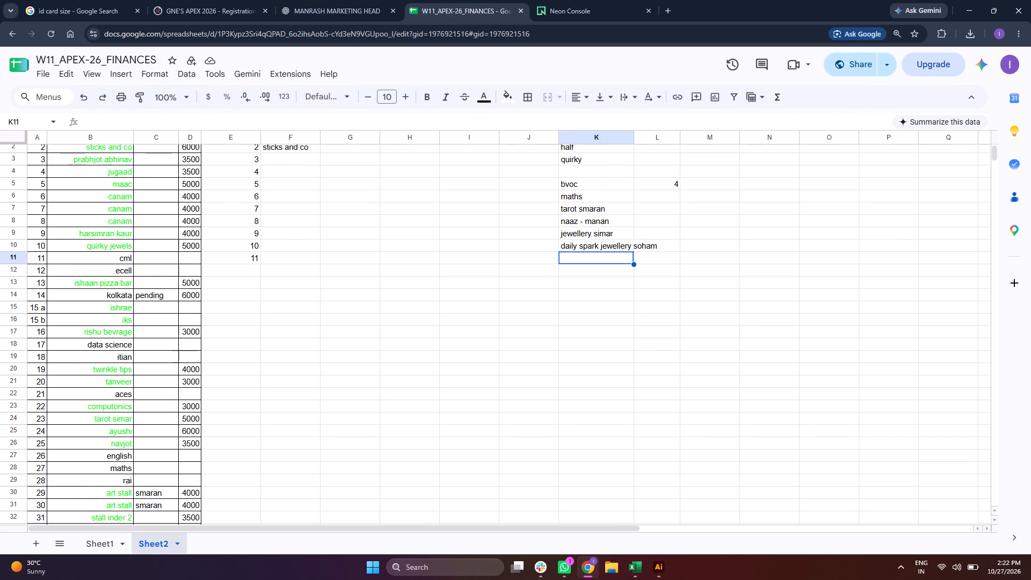
scroll(577, 294, right, 1)
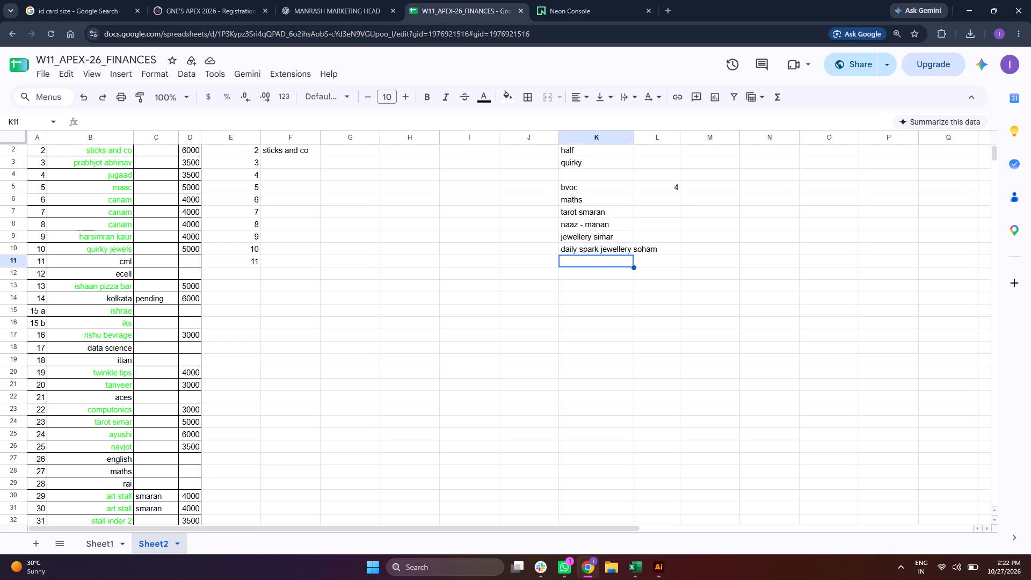
scroll(577, 294, down, 5)
scroll(577, 294, right, 1)
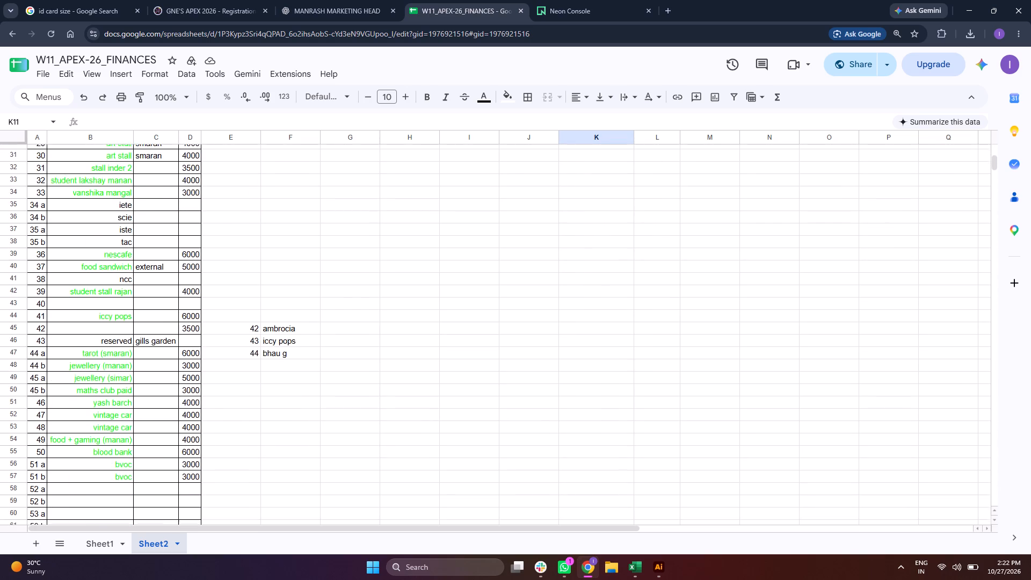
scroll(577, 294, right, 1)
click(244, 277)
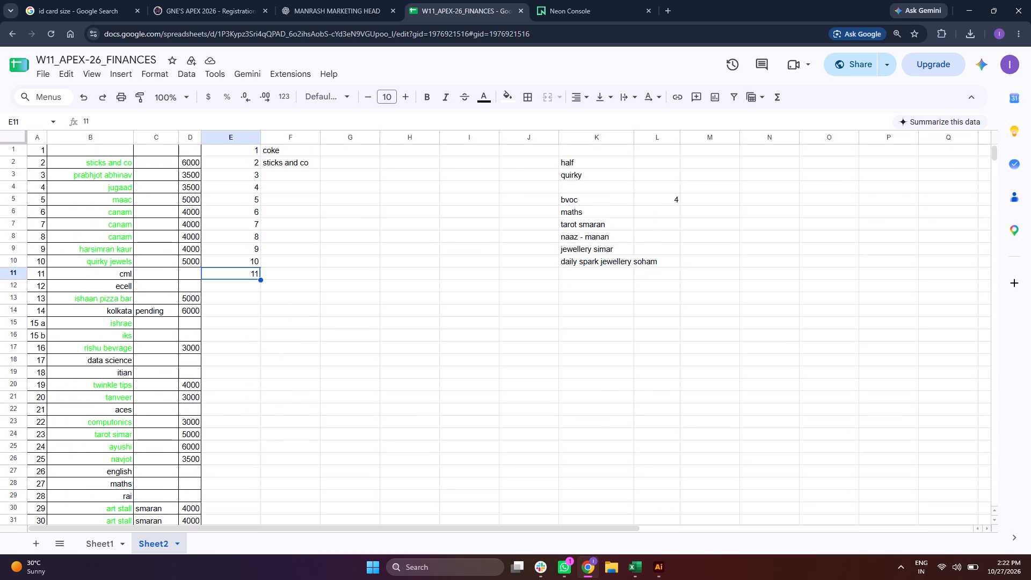
click(244, 266)
click(250, 147)
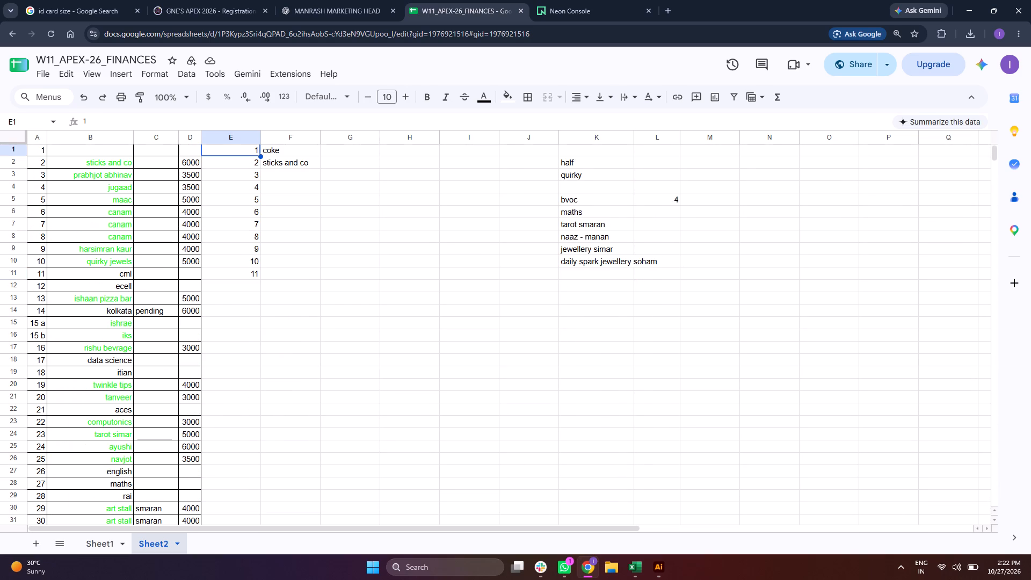
shift+click(245, 173)
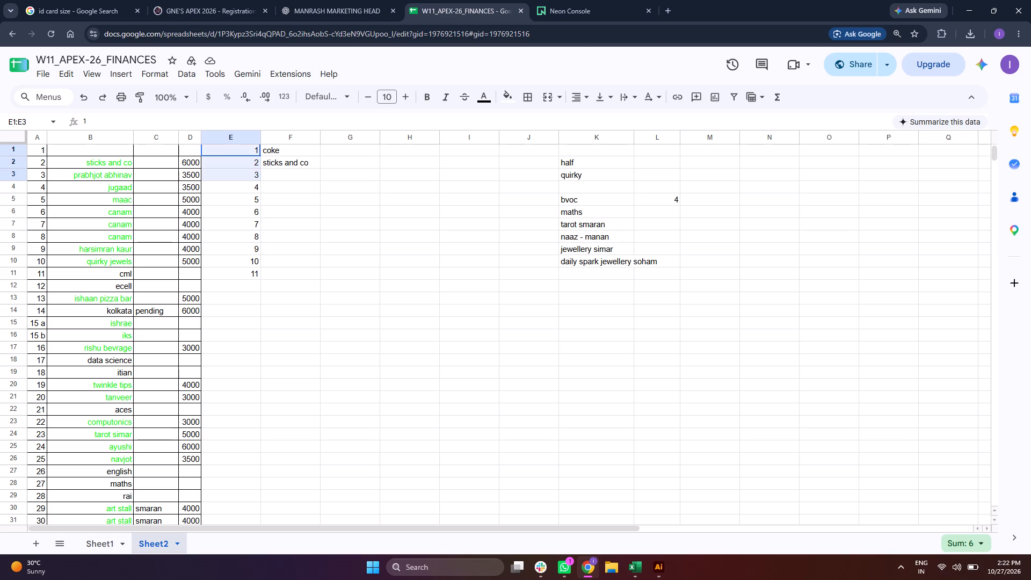
drag(258, 180, 267, 557)
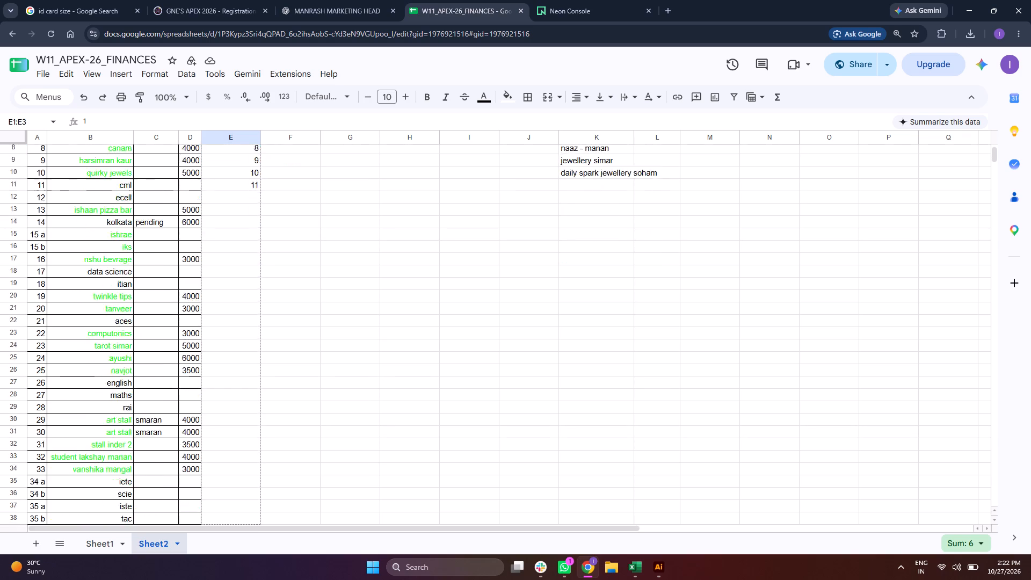
drag(267, 557, 251, 488)
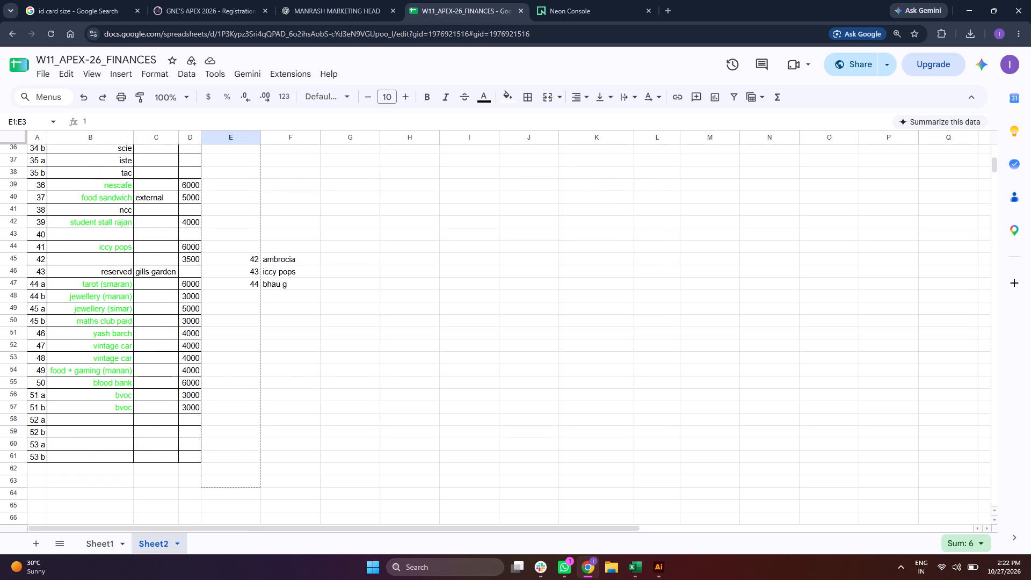
drag(251, 488, 251, 520)
click(299, 417)
scroll(299, 417, up, 10)
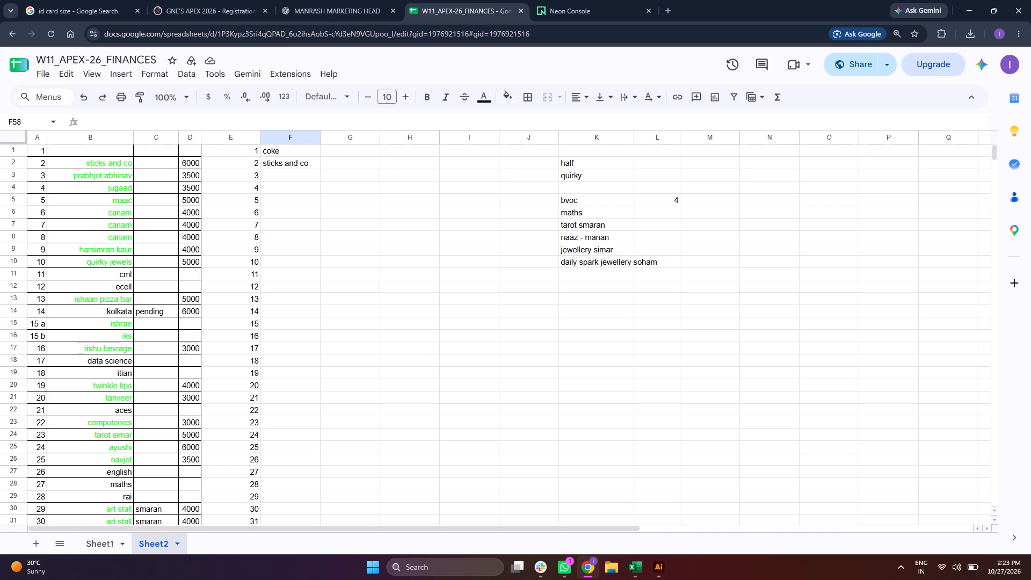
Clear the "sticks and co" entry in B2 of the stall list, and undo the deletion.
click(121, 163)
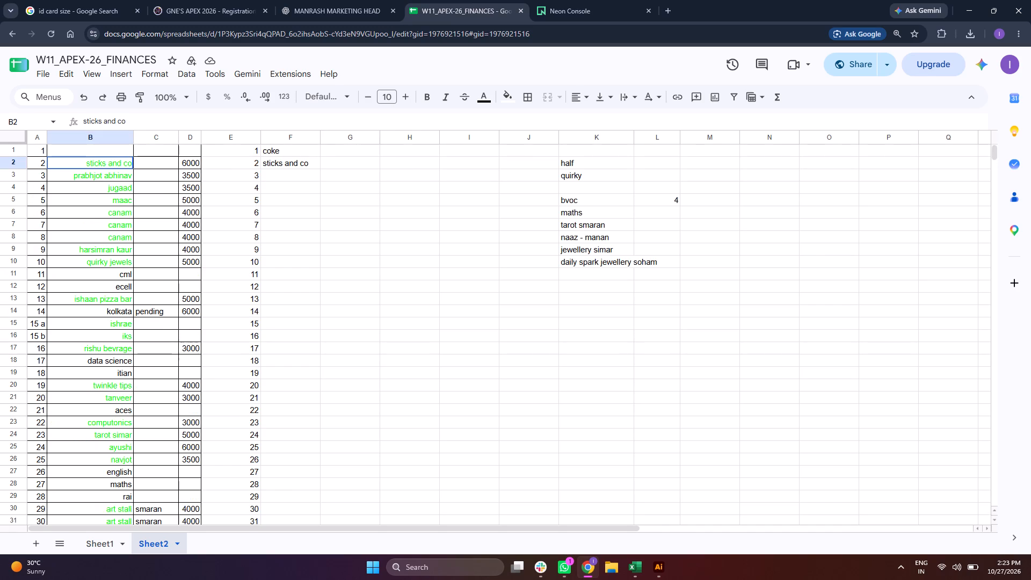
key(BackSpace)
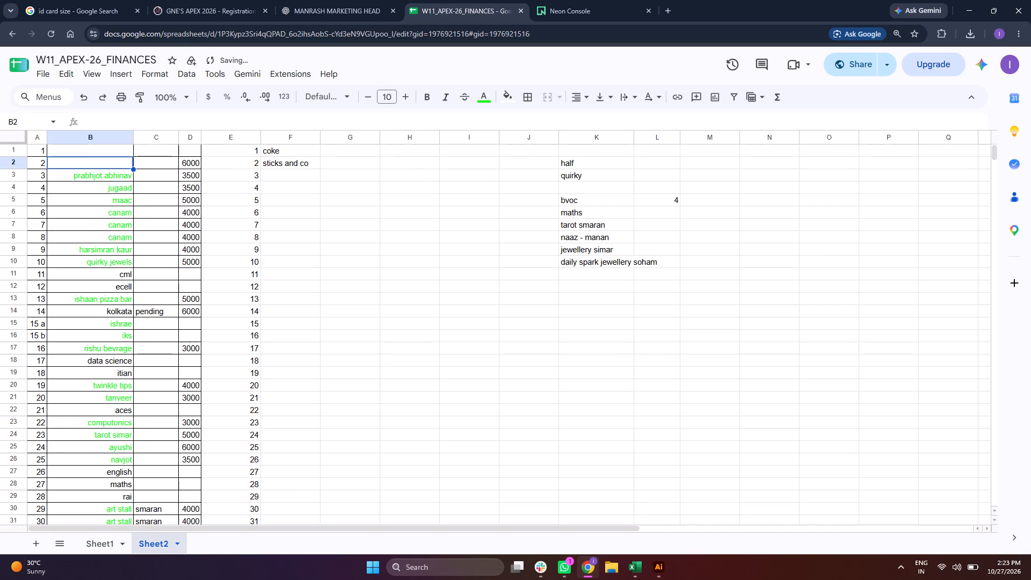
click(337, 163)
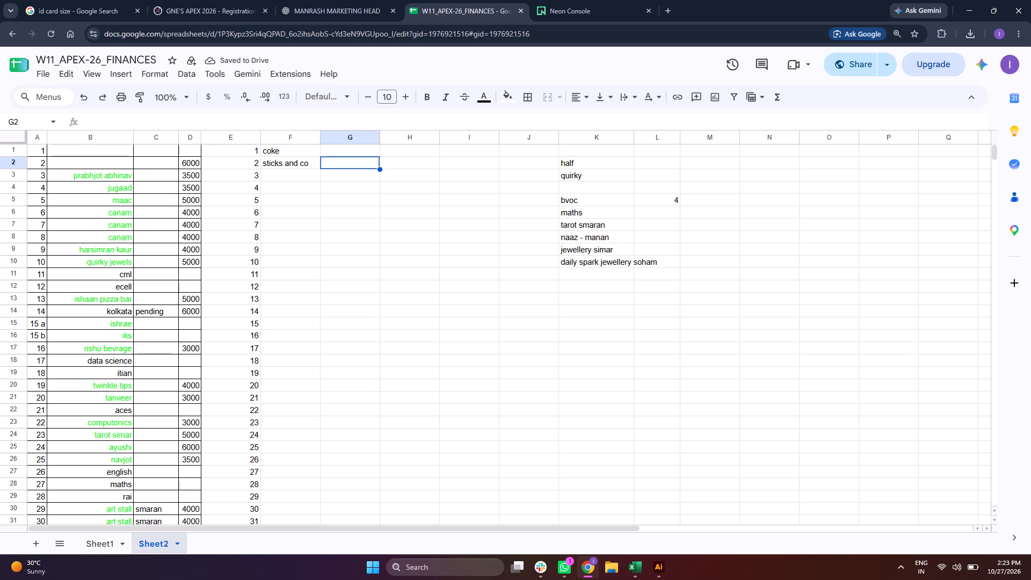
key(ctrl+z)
Enter the amount 6000 in G2 for "sticks and co" in the new numbered list.
click(337, 163)
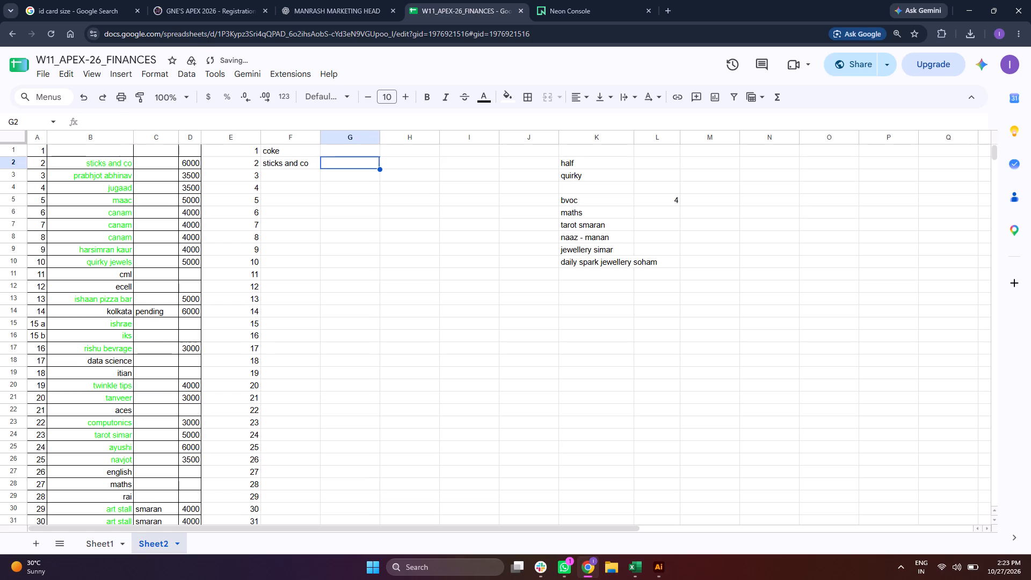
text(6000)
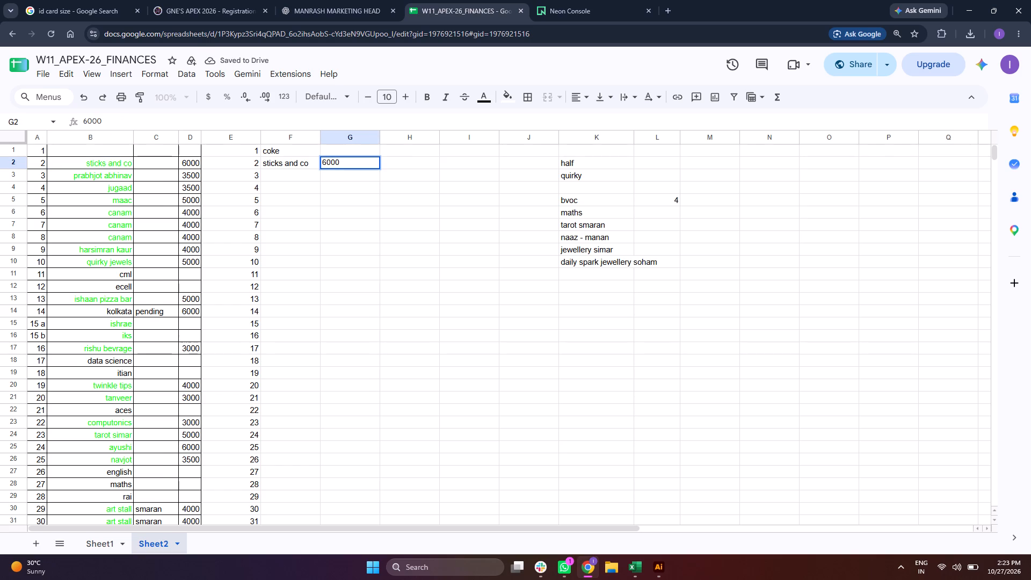
Copy stall 3's holder from the original list into F3 and enter the amount 3500 in G3.
click(300, 173)
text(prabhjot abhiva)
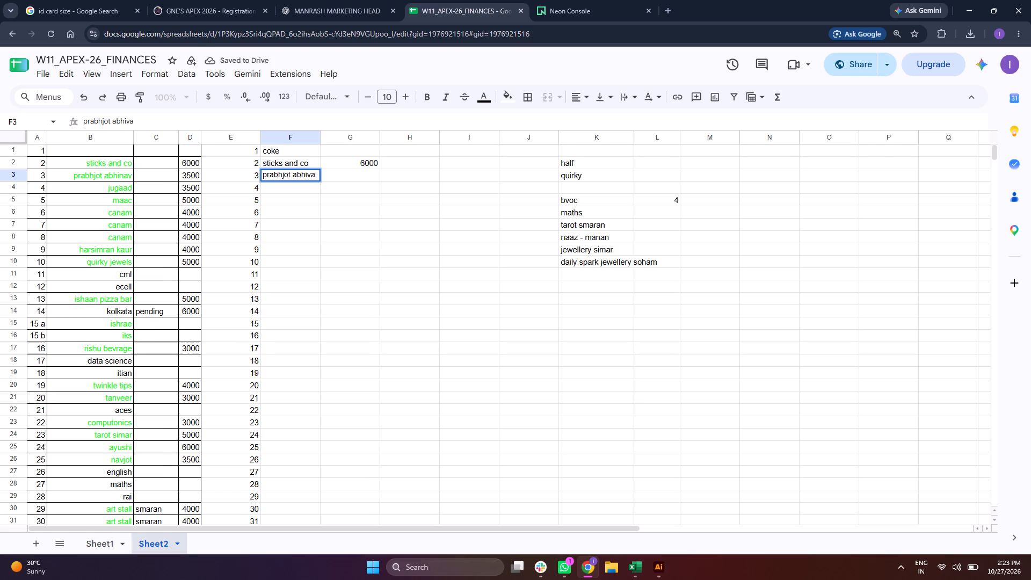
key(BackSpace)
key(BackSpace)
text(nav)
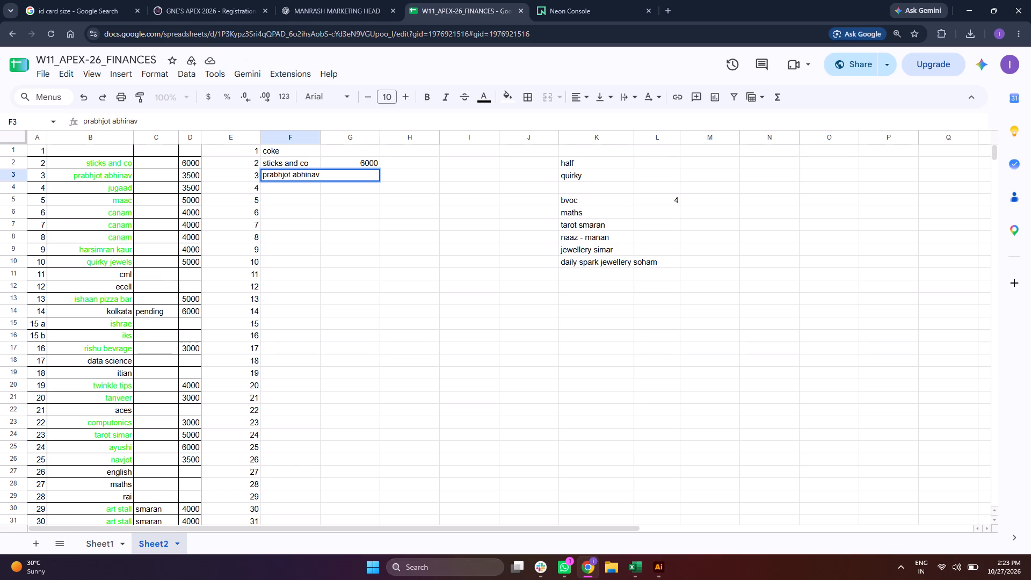
click(357, 276)
click(344, 178)
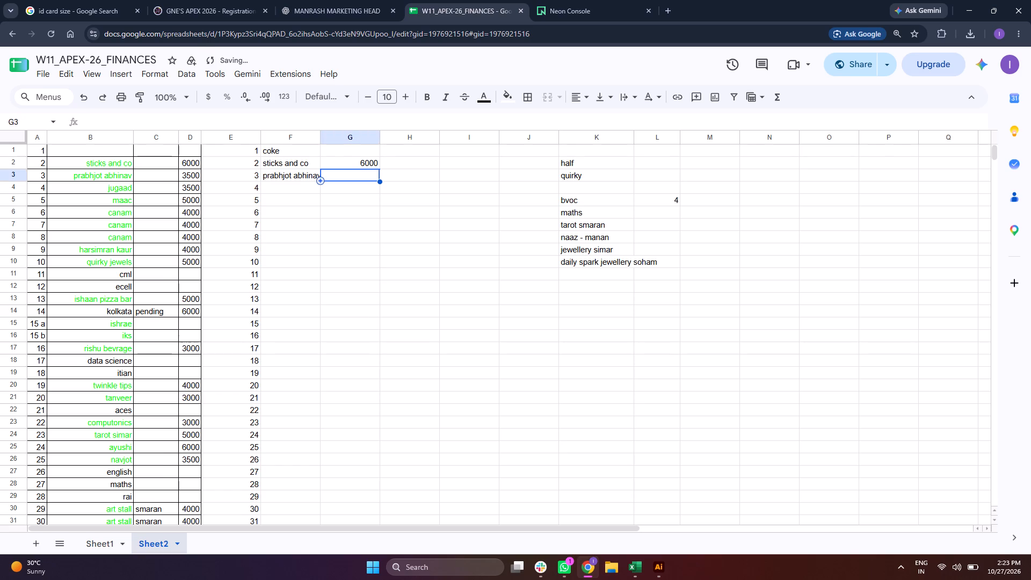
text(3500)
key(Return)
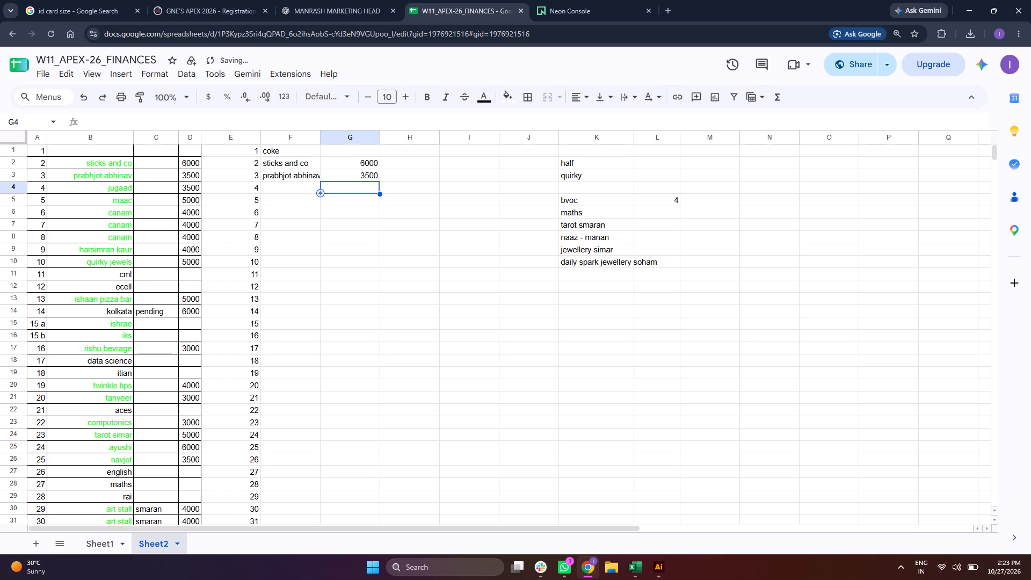
Switch to Illustrator and examine the stall numbering in the FAIR-S layout plan.
click(309, 190)
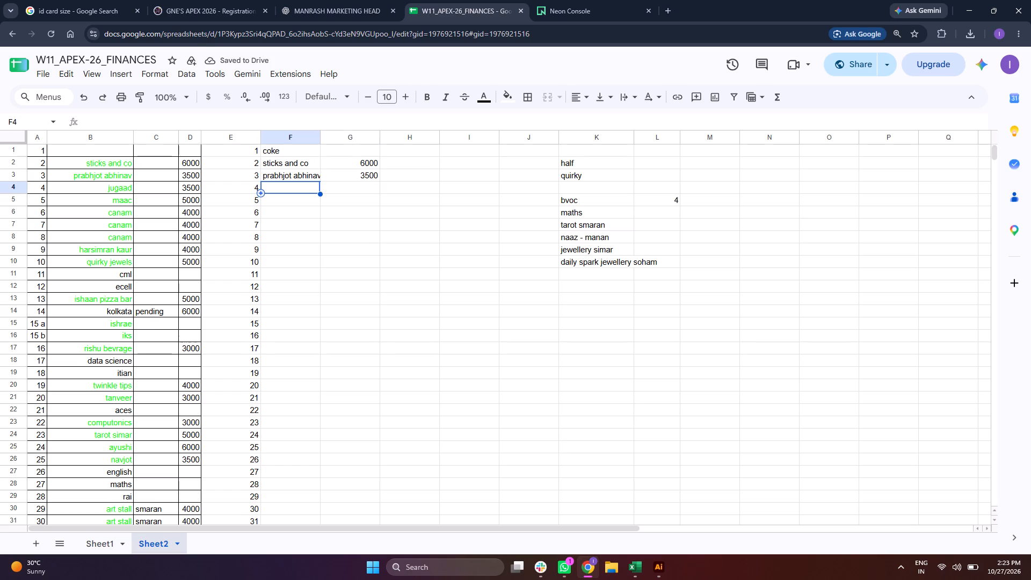
click(662, 577)
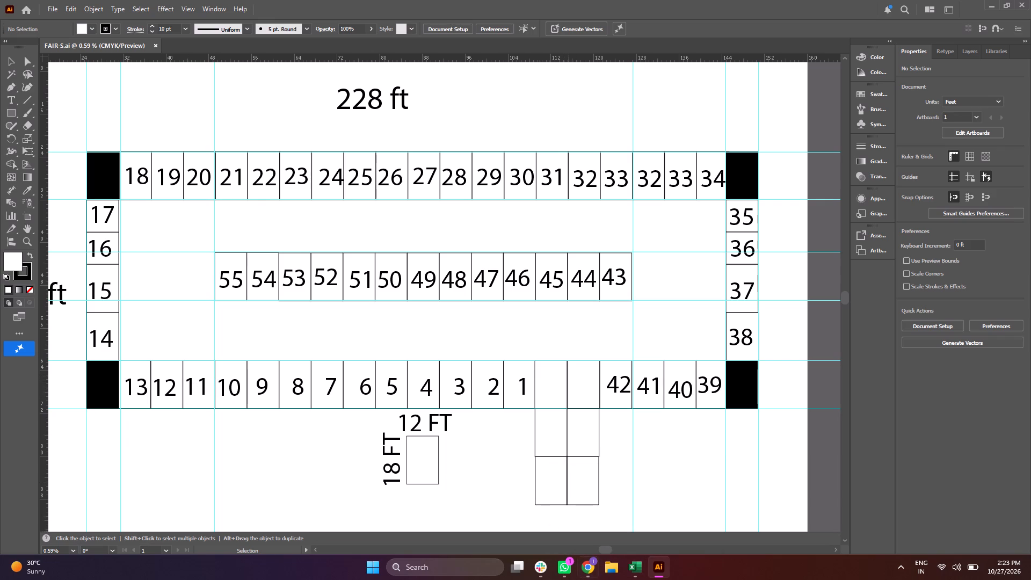
Close the APEX registration 2026-27 workbook in Excel without saving its changes.
click(592, 523)
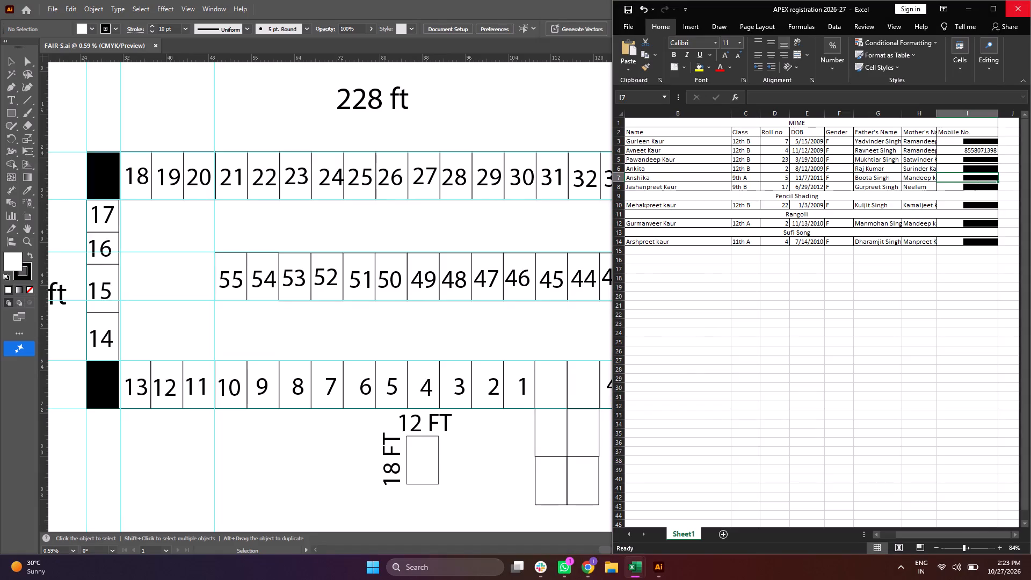
click(1021, 9)
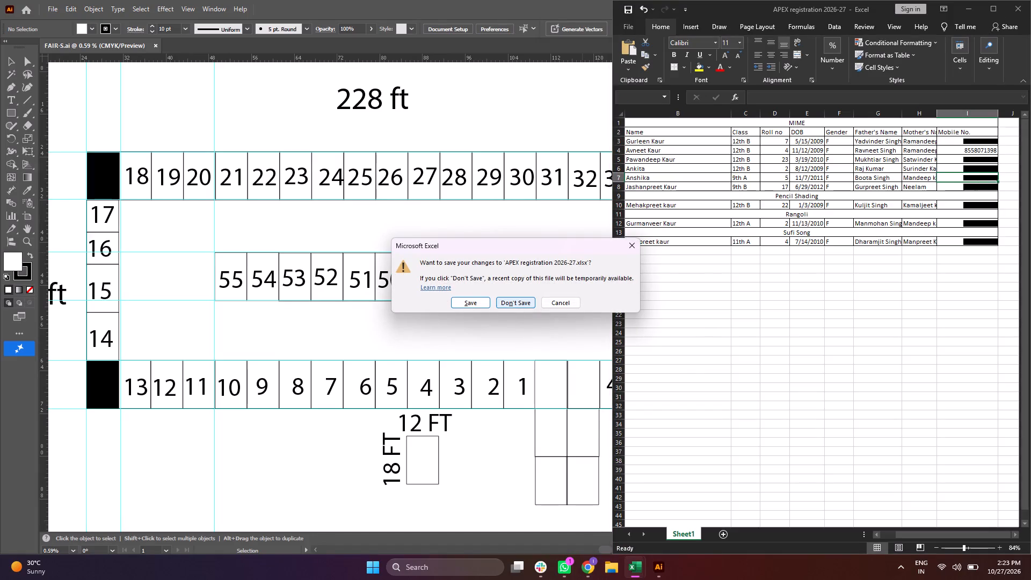
click(509, 302)
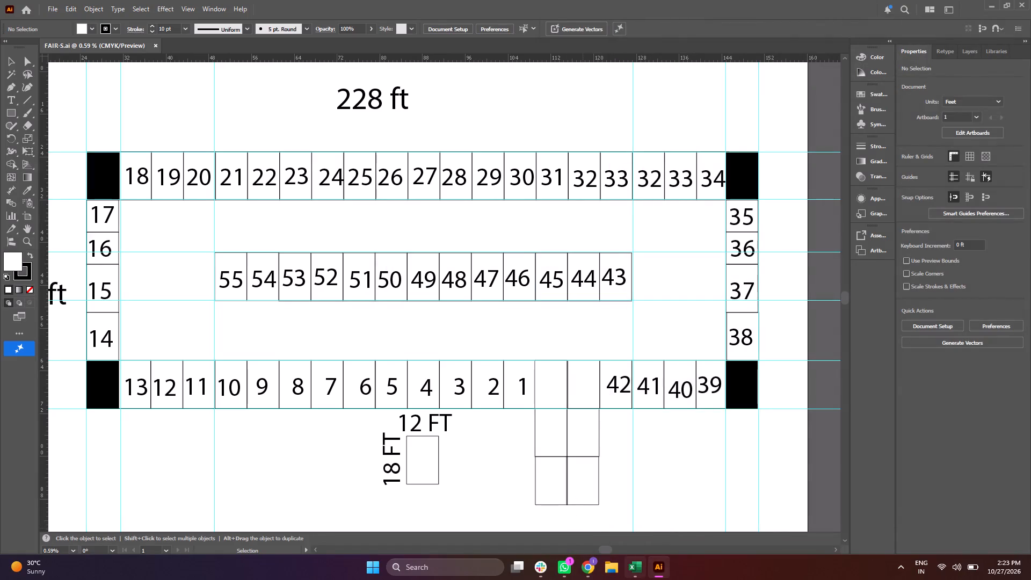
Back in the finances spreadsheet in Chrome, enter "jugaad" in F6 of the new numbered list with the amount 3500 in G6.
click(582, 566)
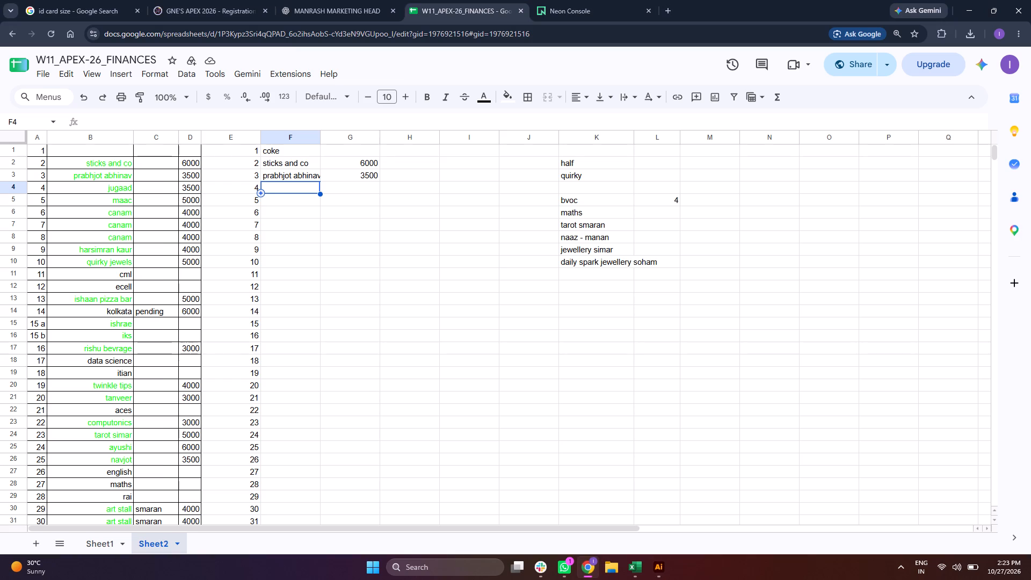
click(282, 212)
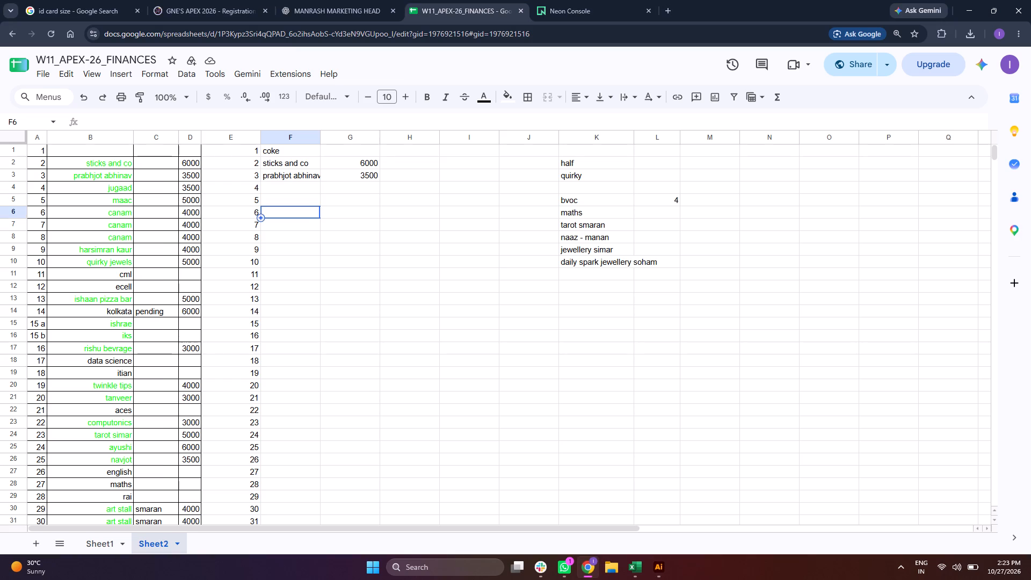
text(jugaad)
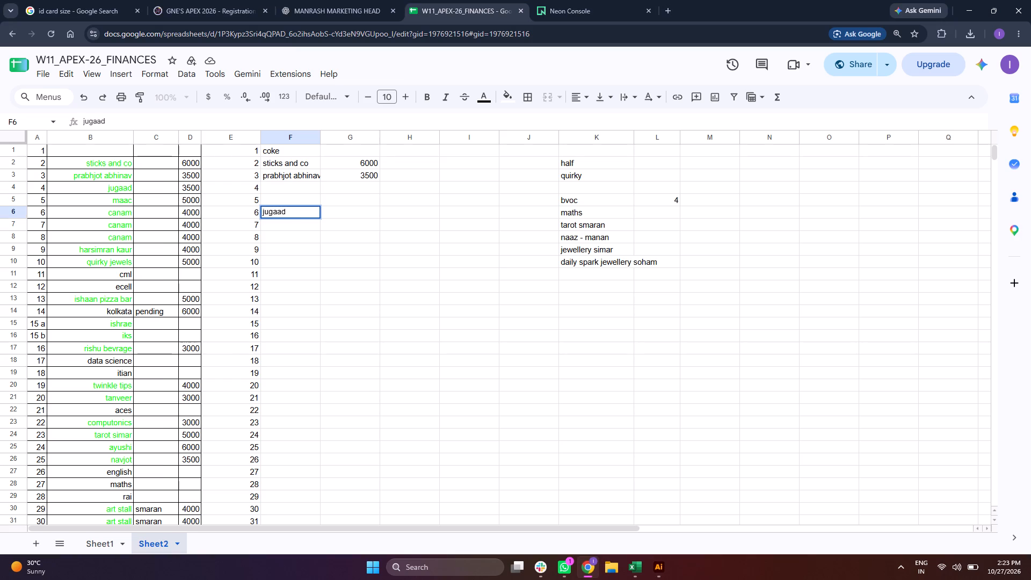
click(335, 215)
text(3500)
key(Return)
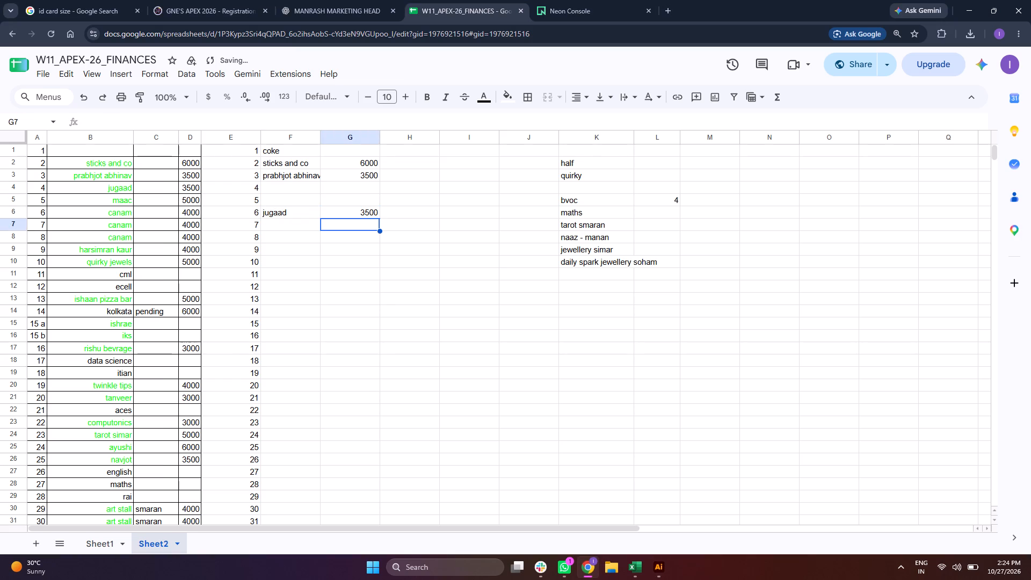
Clear the holders and amounts of stalls 2 and 4 from the original list, in columns B and D.
click(119, 187)
key(BackSpace)
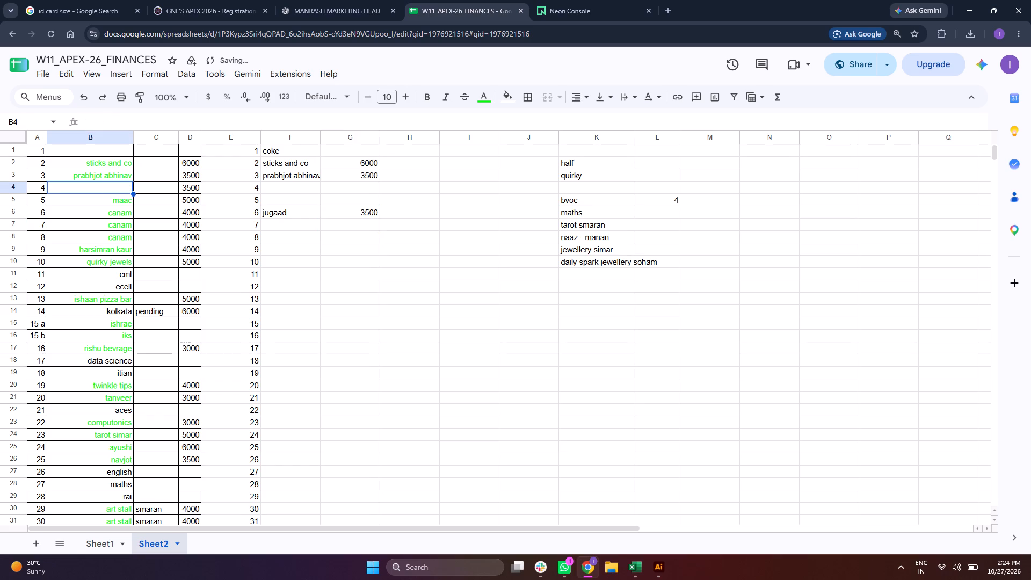
click(119, 164)
key(BackSpace)
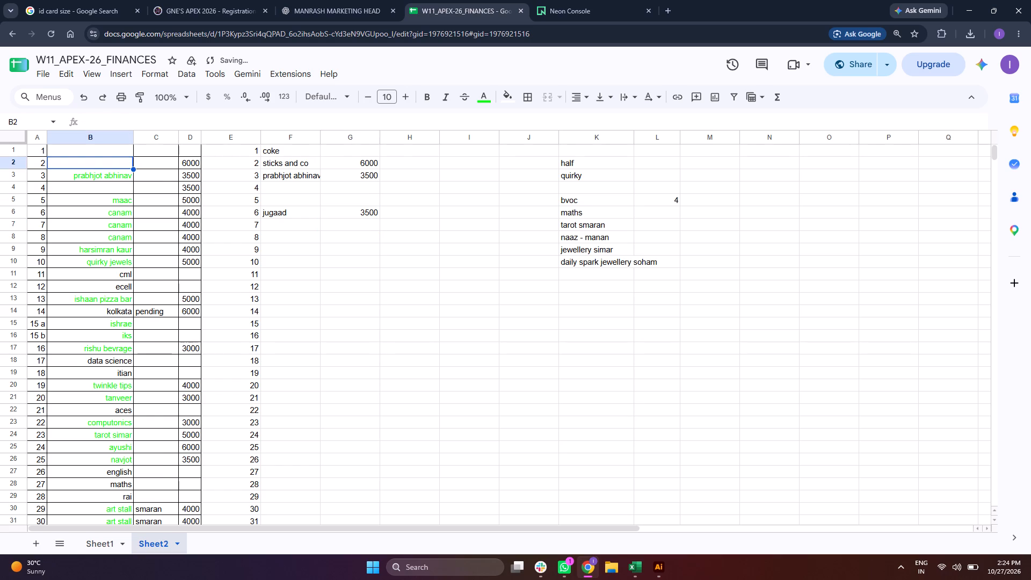
click(189, 164)
key(BackSpace)
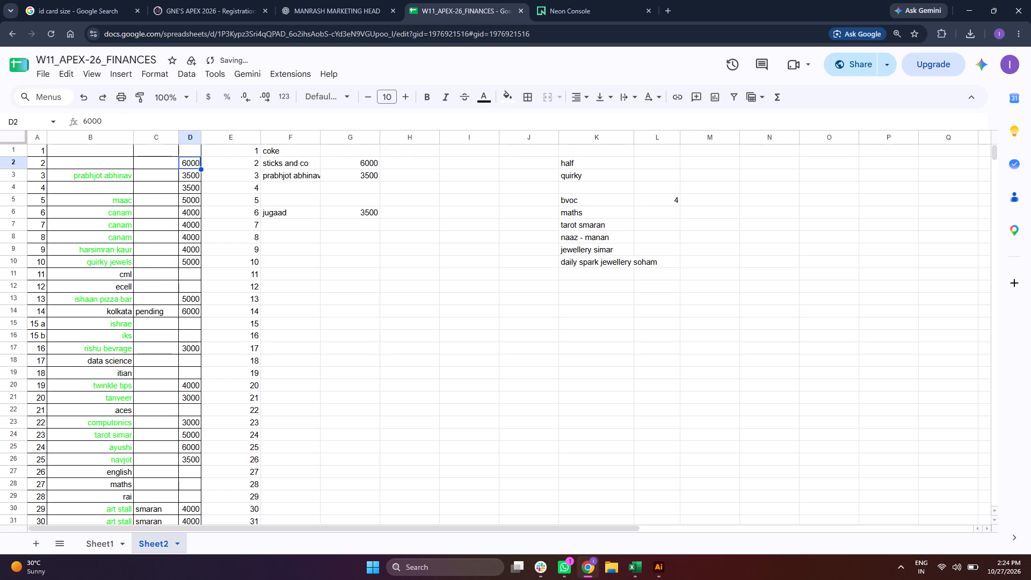
key(Down)
key(Down)
key(Return)
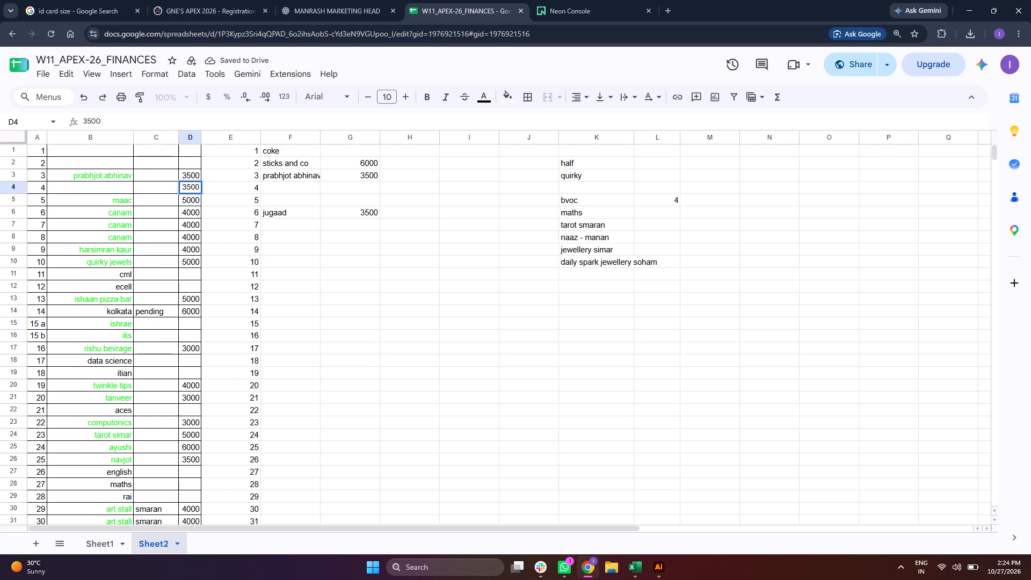
key(BackSpace)
key(BackSpace)
key(BackSpace)
key(BackSpace)
click(327, 275)
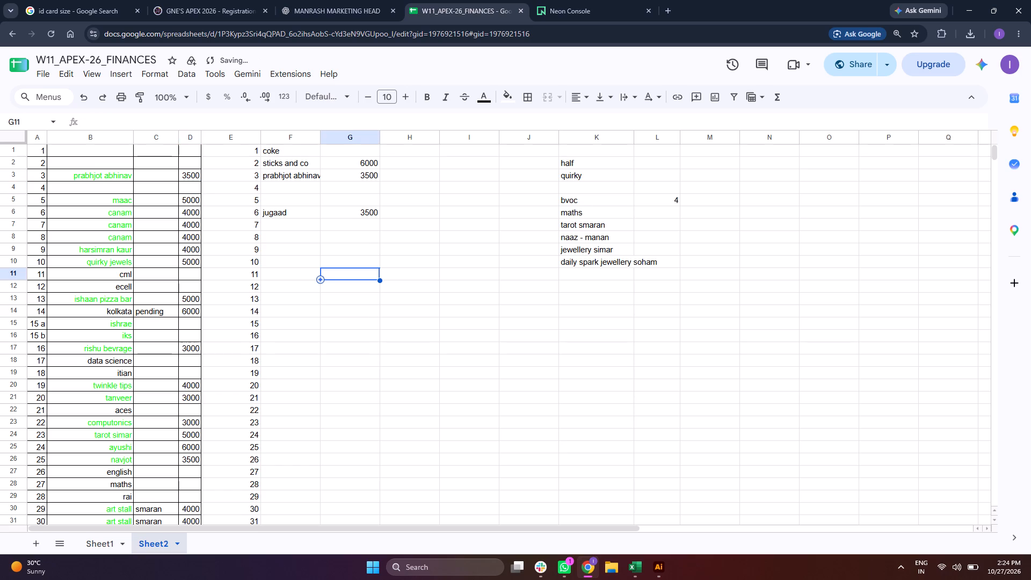
Enter "maac" in F5 of the new numbered list with the amount 5000 in G5.
click(274, 200)
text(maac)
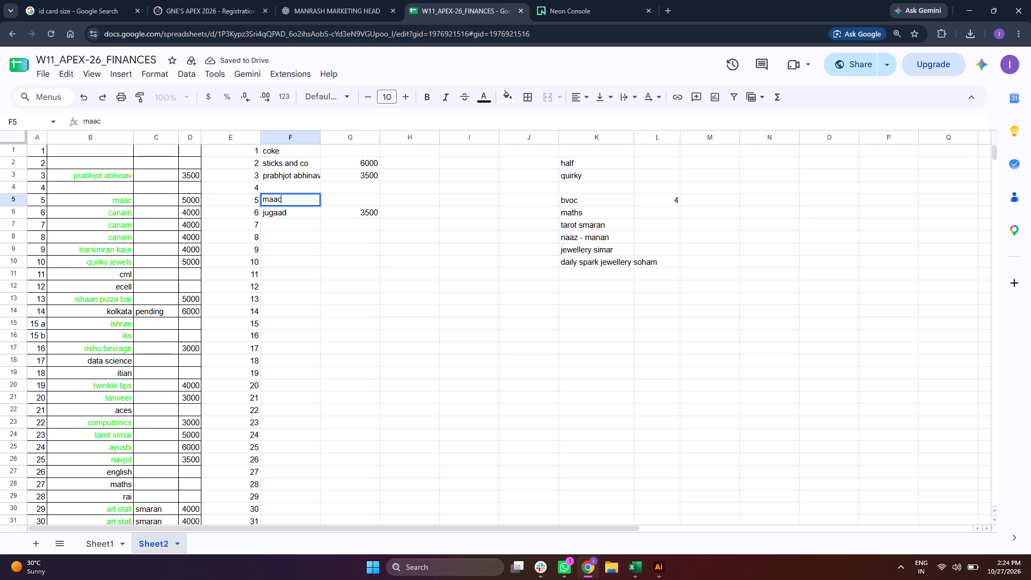
click(358, 198)
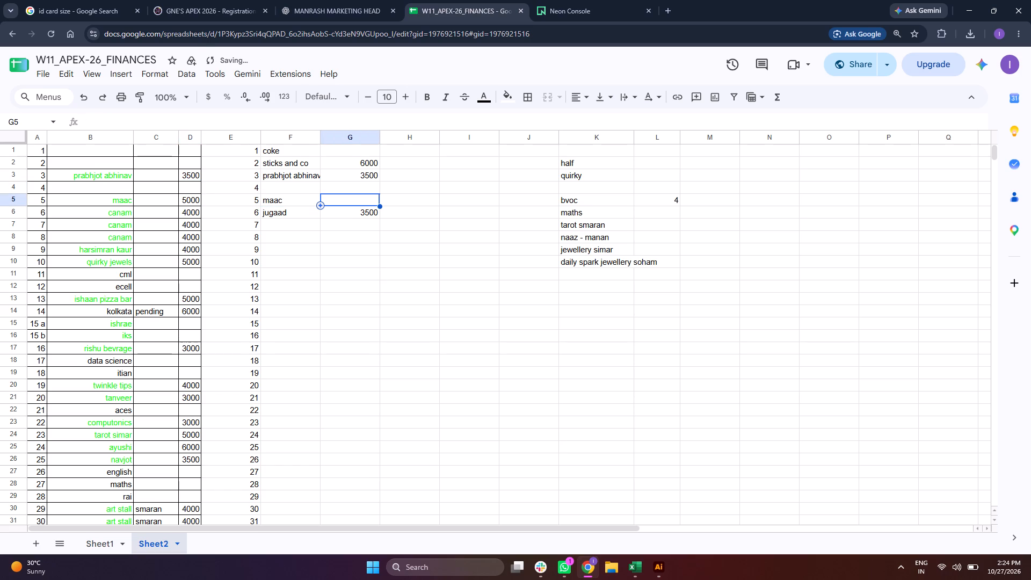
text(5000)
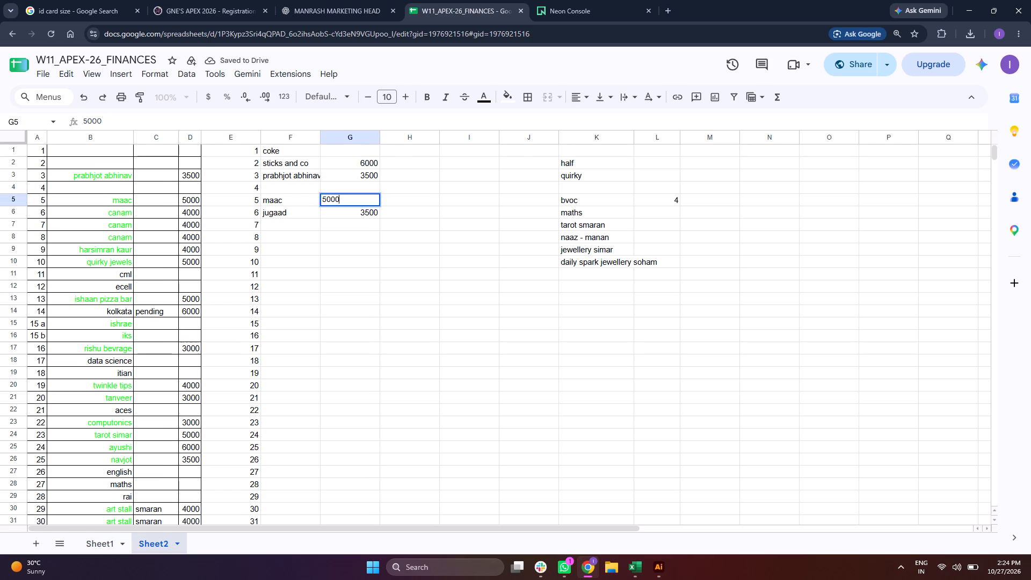
Clear stall 5's amount and its holder "maac" from the original list.
click(191, 202)
key(BackSpace)
key(Left)
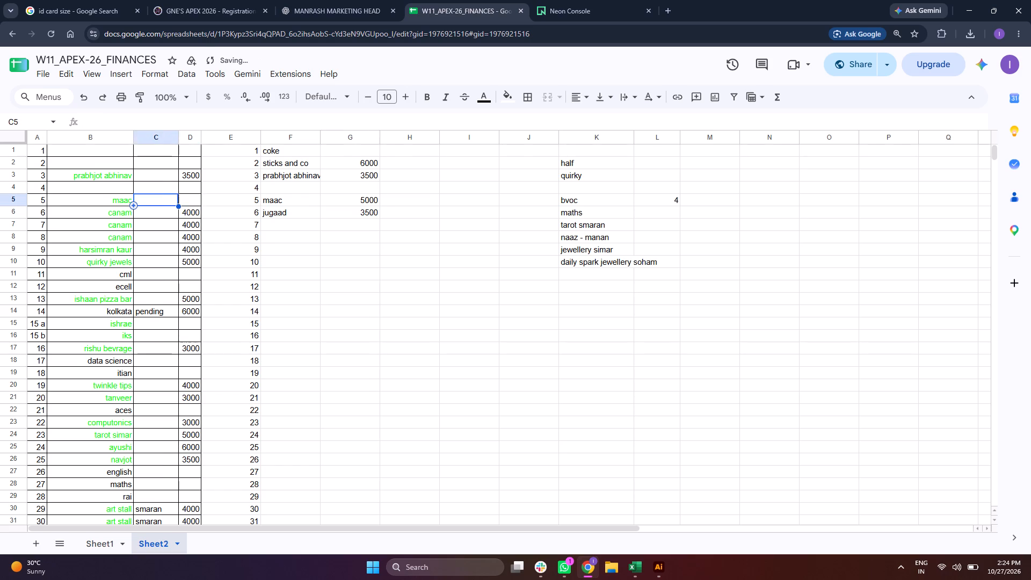
key(Left)
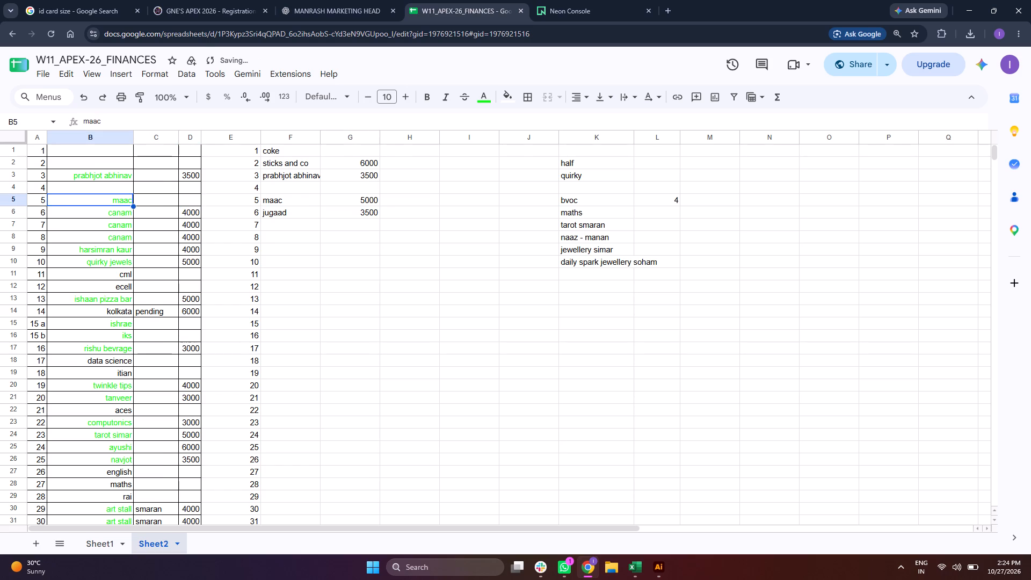
key(BackSpace)
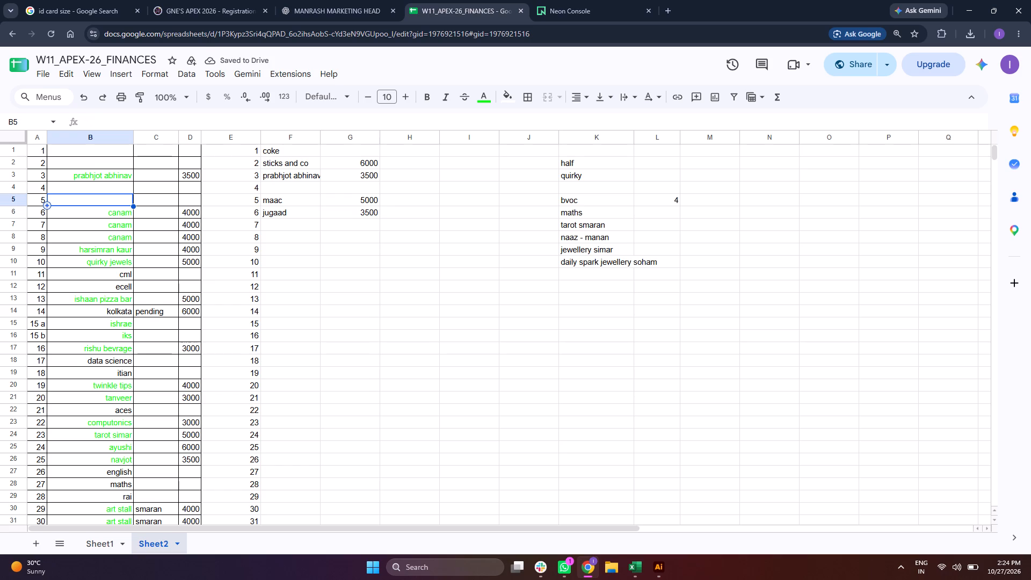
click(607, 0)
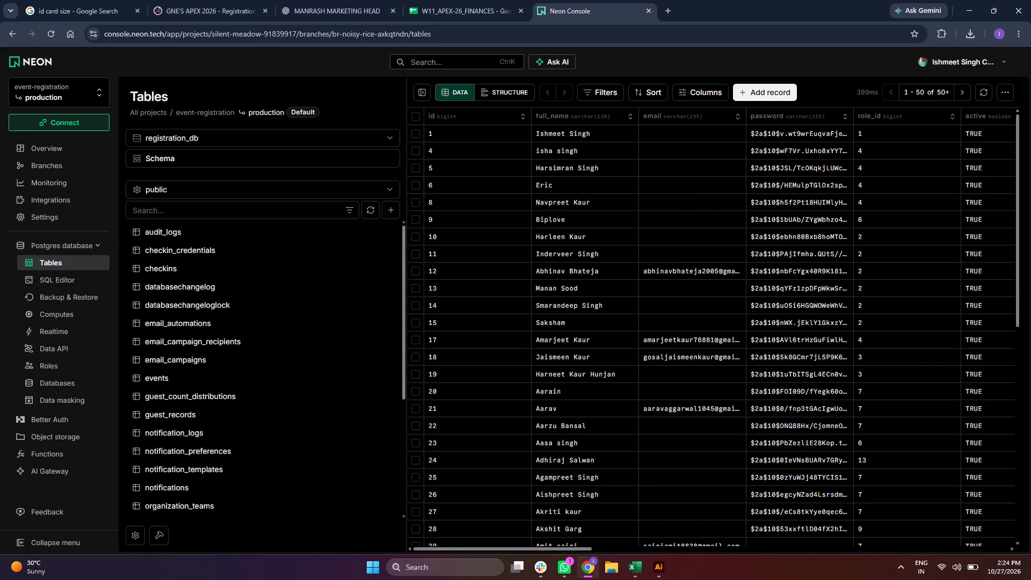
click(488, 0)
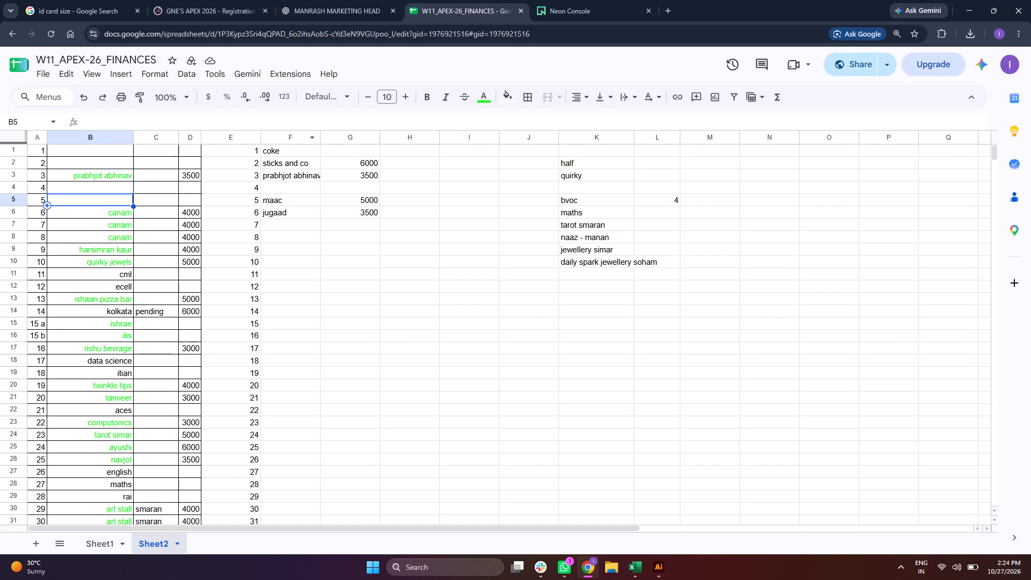
Enter "canam" as the holder of stalls 7, 8 and 9 in F7:F9 of the new numbered list.
click(301, 228)
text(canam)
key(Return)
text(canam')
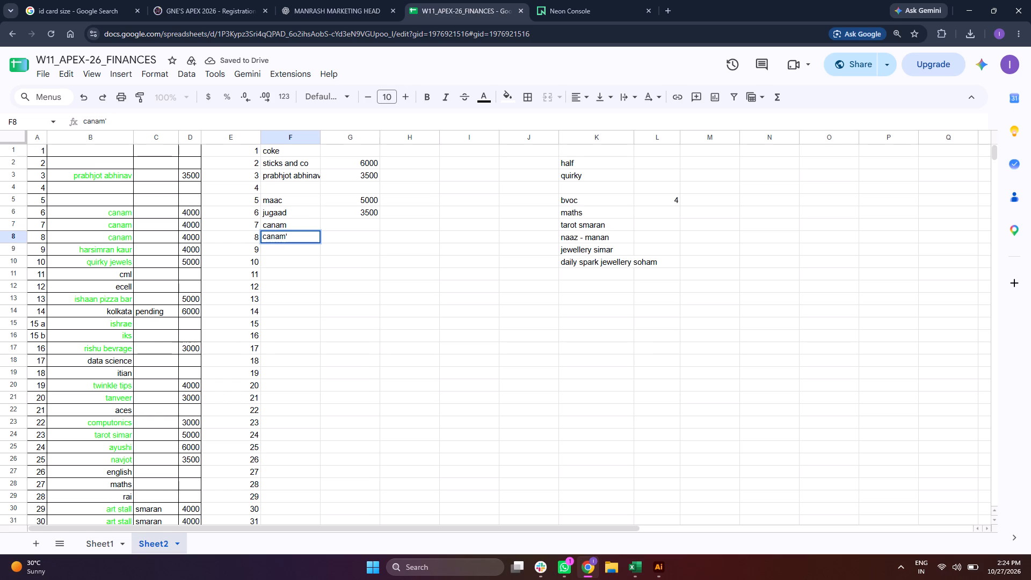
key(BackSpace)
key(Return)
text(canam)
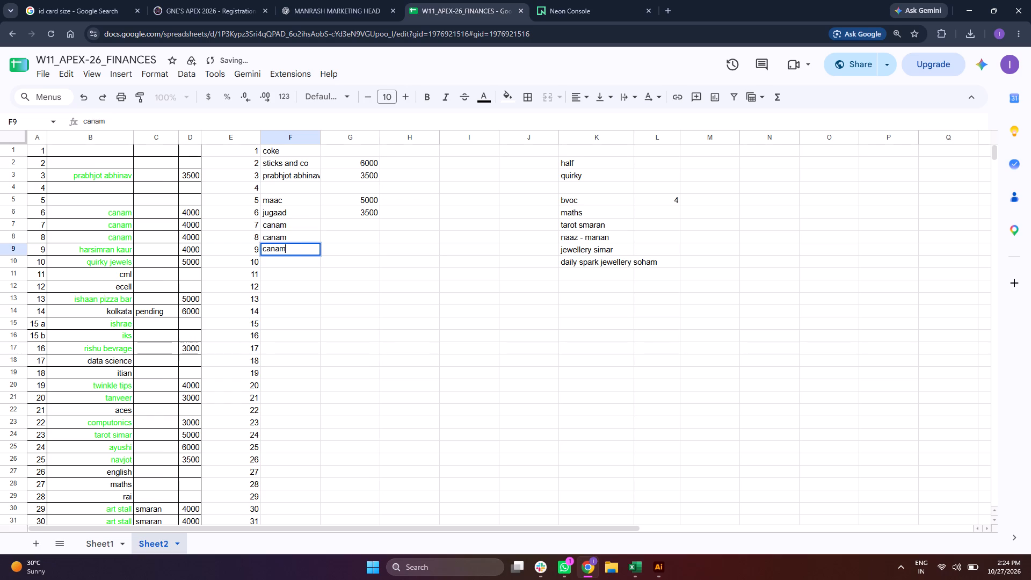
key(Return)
Enter the amount 4000 for each of the three "canam" stalls in G7:G9.
click(373, 218)
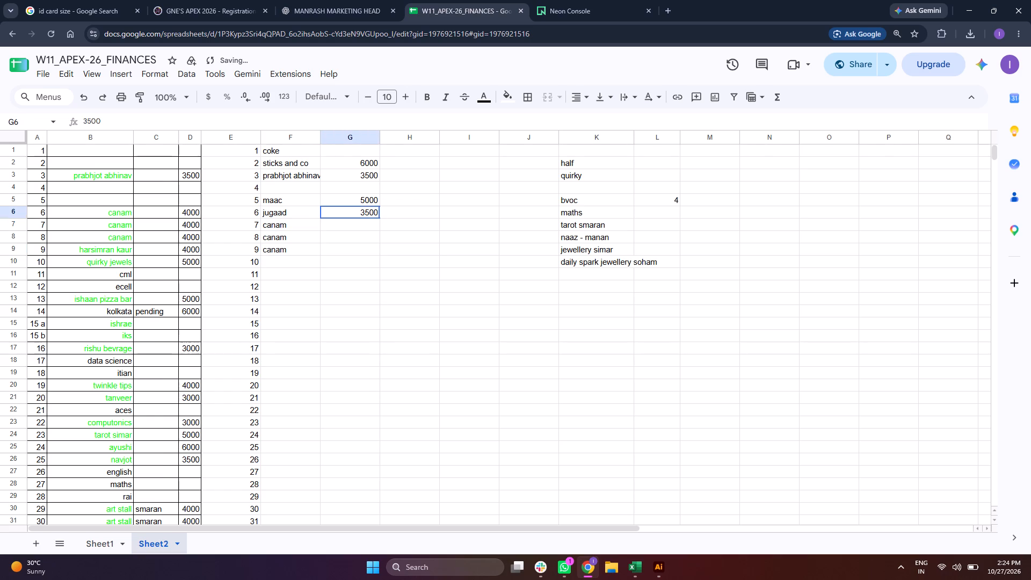
click(347, 224)
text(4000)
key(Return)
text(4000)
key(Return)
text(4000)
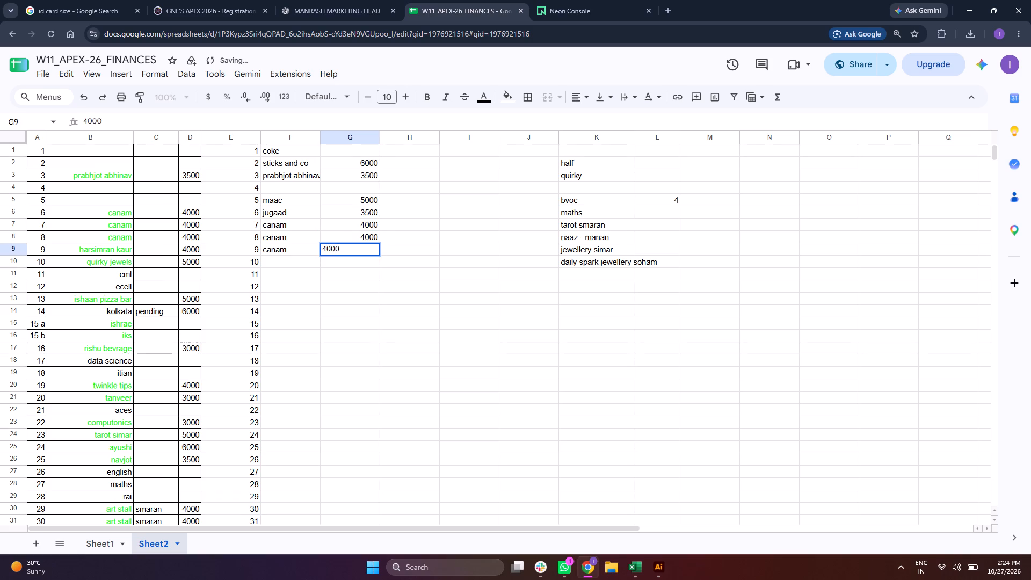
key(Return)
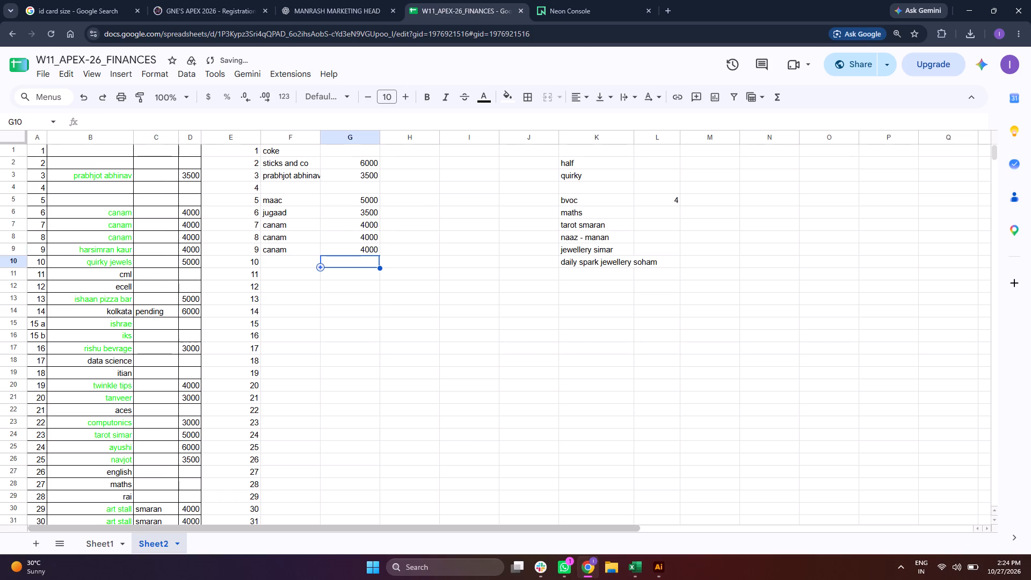
On Sheet1, set the amount for "Causmic club foundation batch" in C50 to 16000.
click(112, 539)
scroll(238, 316, down, 3)
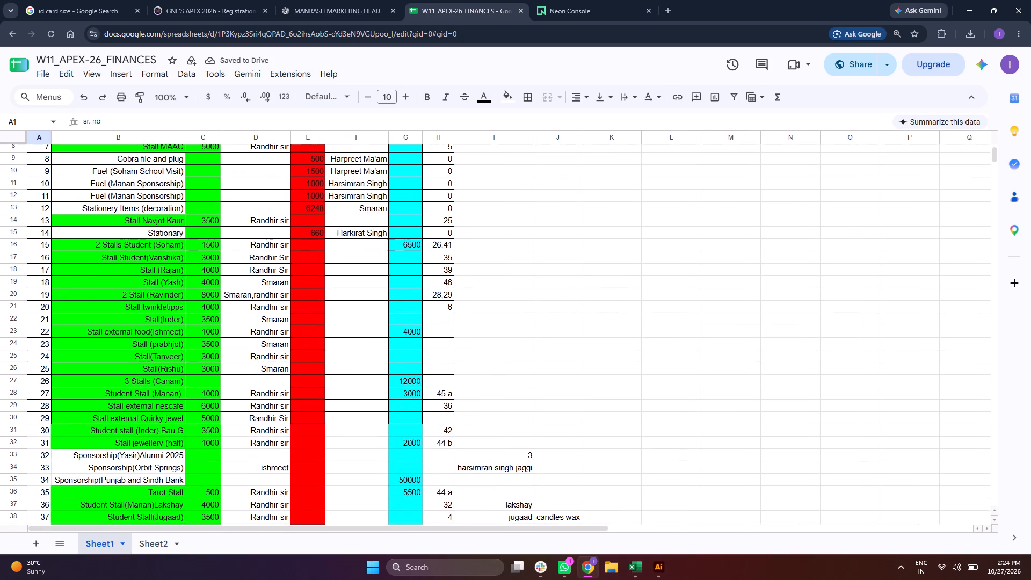
scroll(238, 316, down, 2)
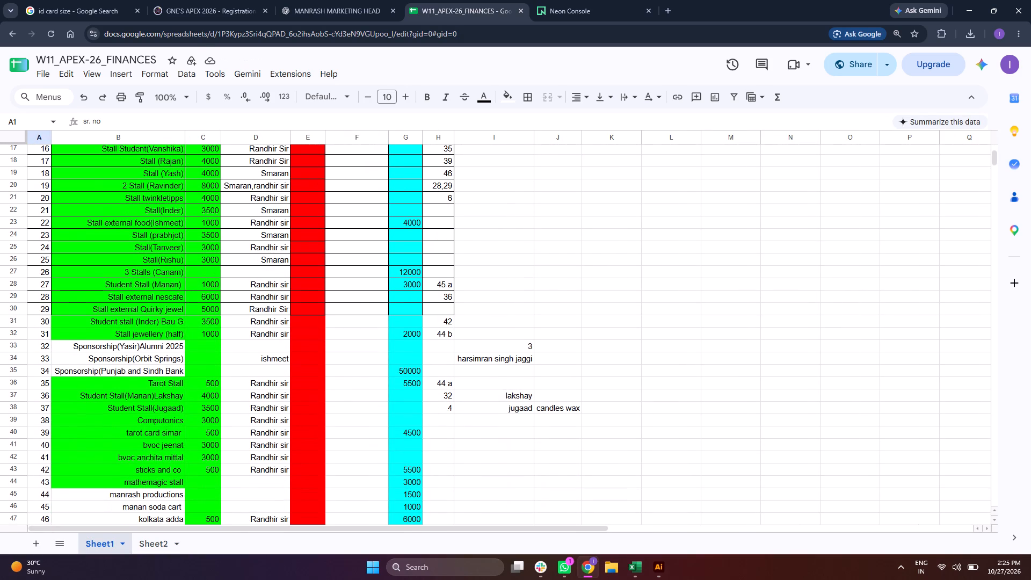
scroll(238, 316, down, 1)
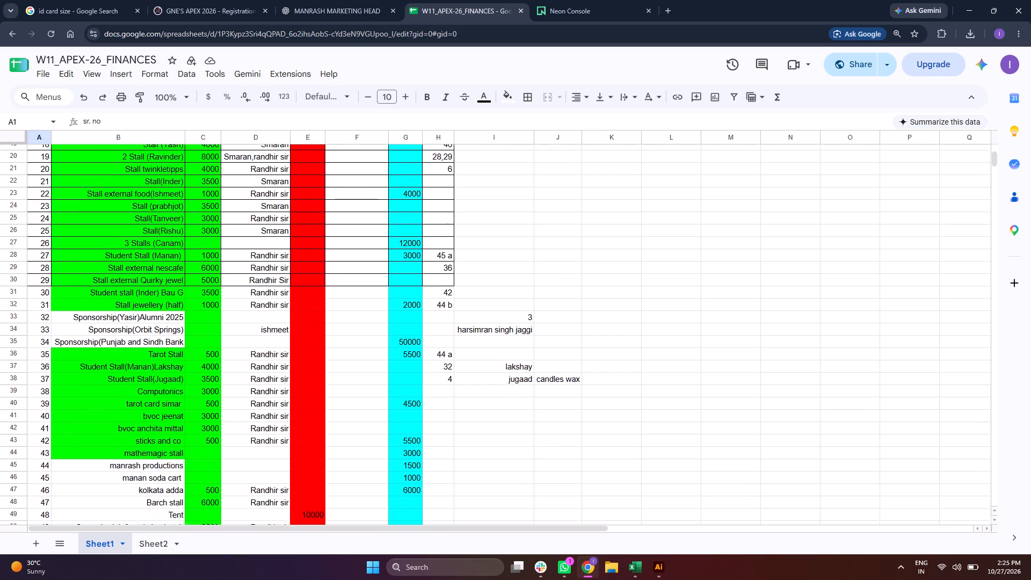
scroll(238, 316, down, 1)
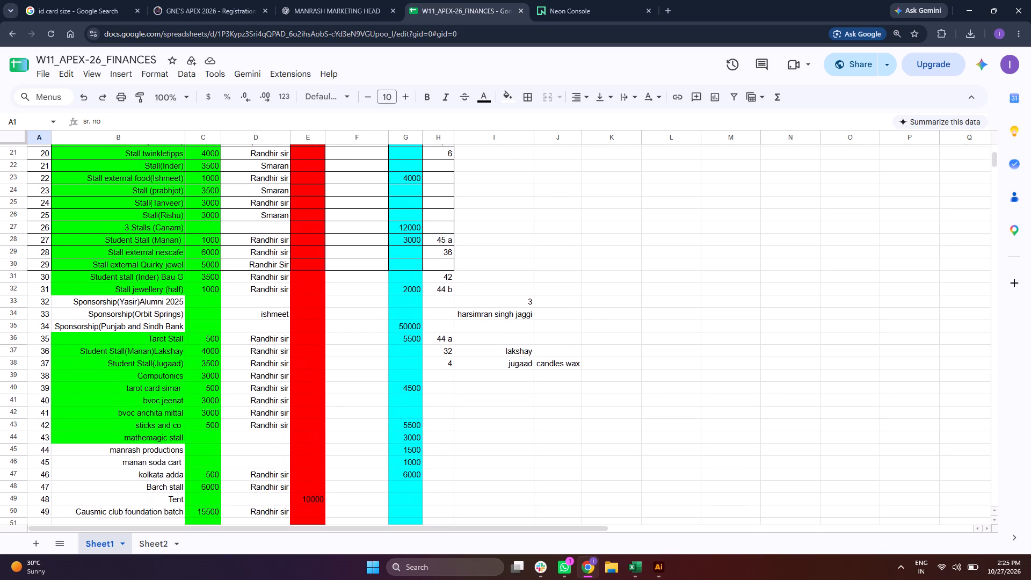
scroll(238, 316, down, 1)
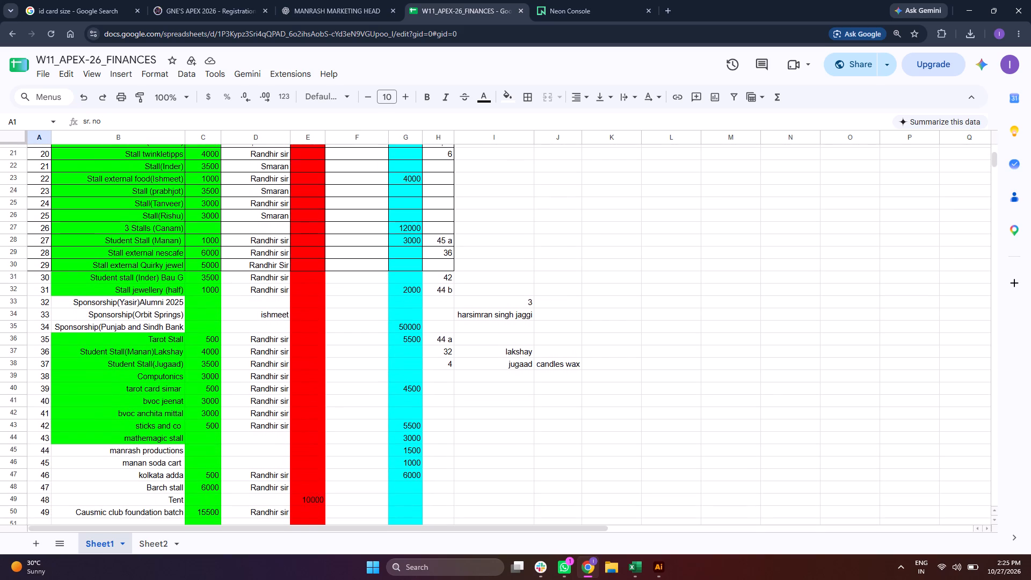
click(197, 514)
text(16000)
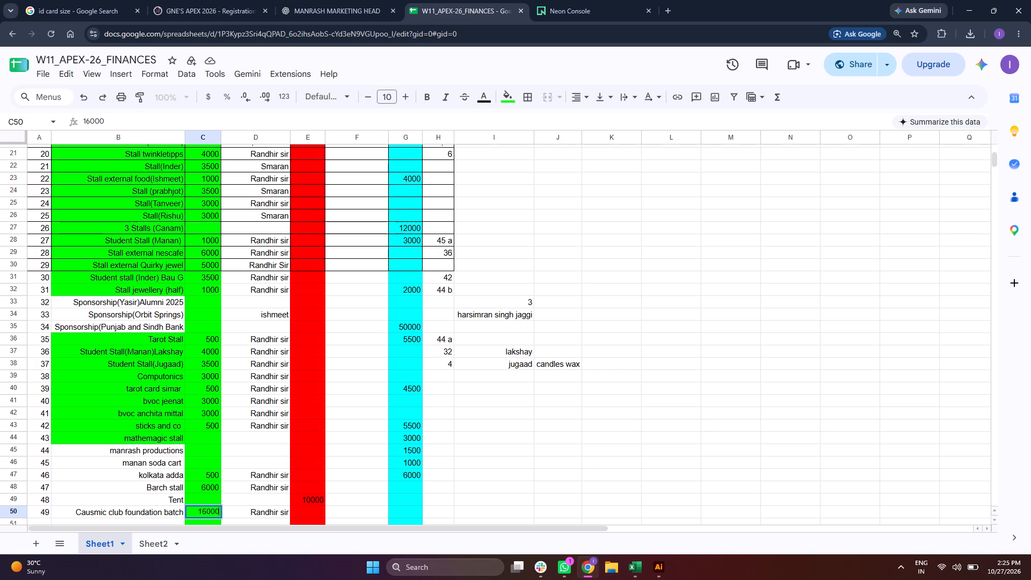
click(513, 461)
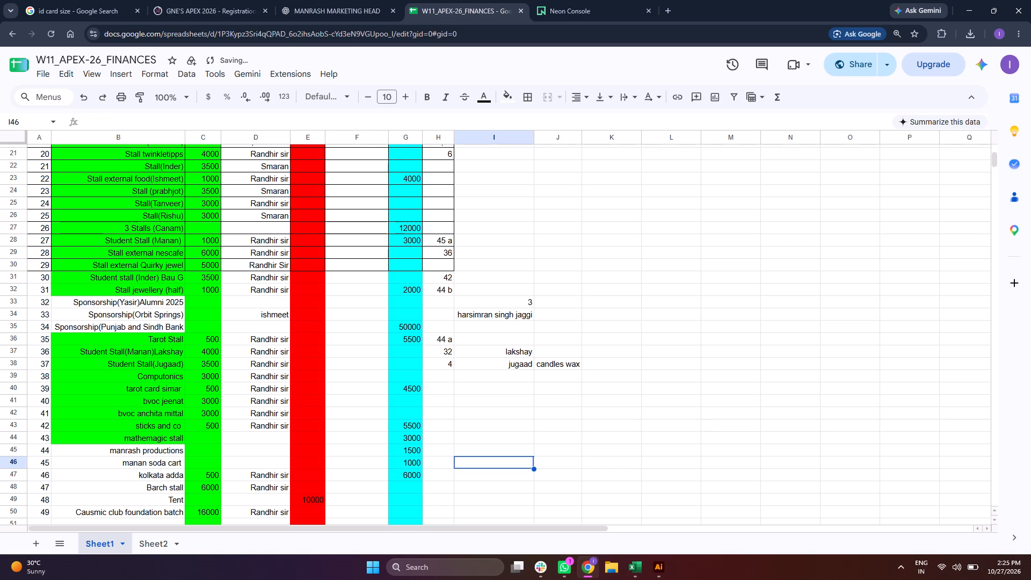
On Sheet1, set the "3 Stalls (Canam)" incoming amount in C27 to 3000 and its pending amount in G27 to 9000.
scroll(195, 344, up, 2)
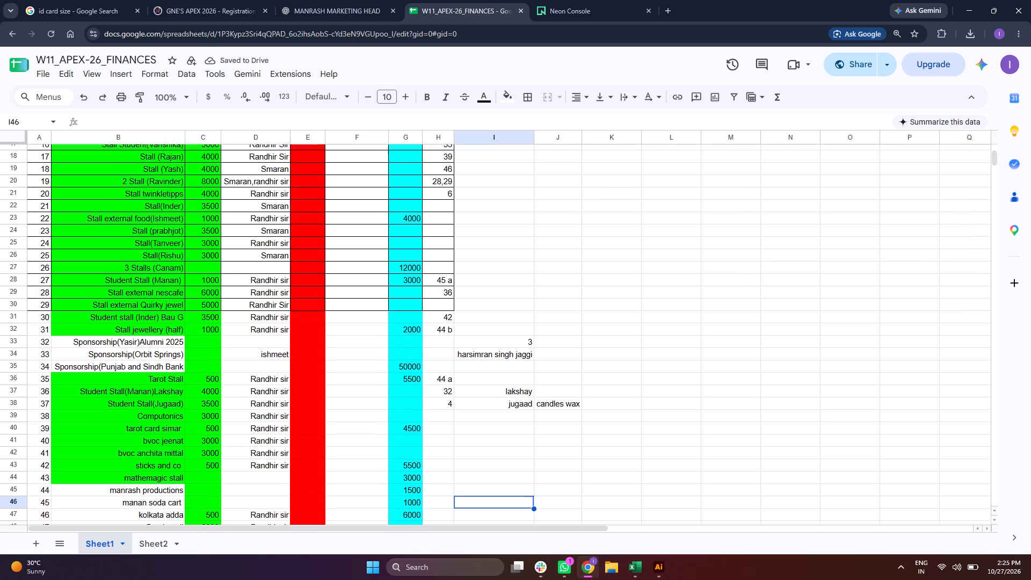
scroll(195, 344, up, 2)
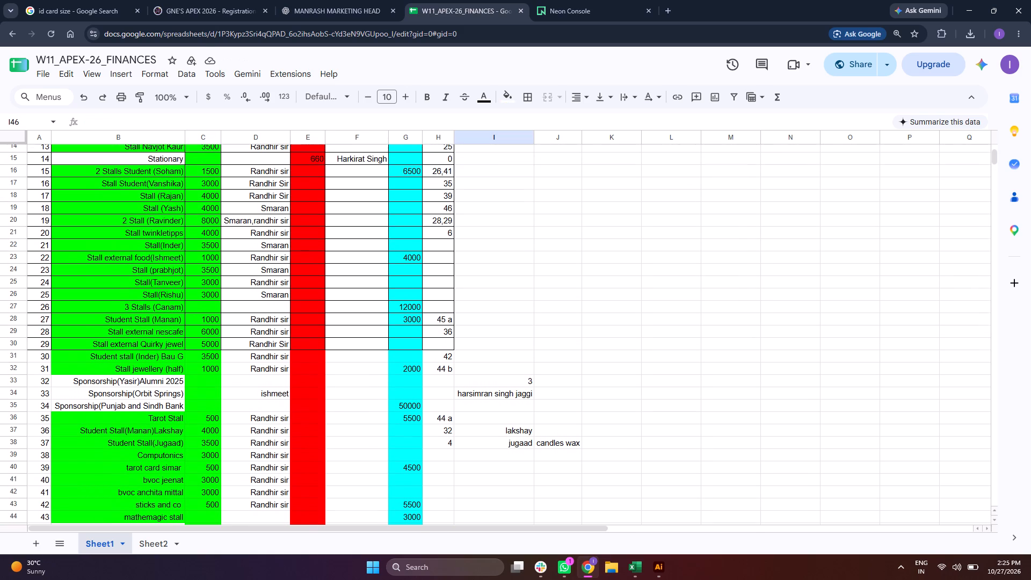
click(195, 344)
scroll(195, 344, up, 2)
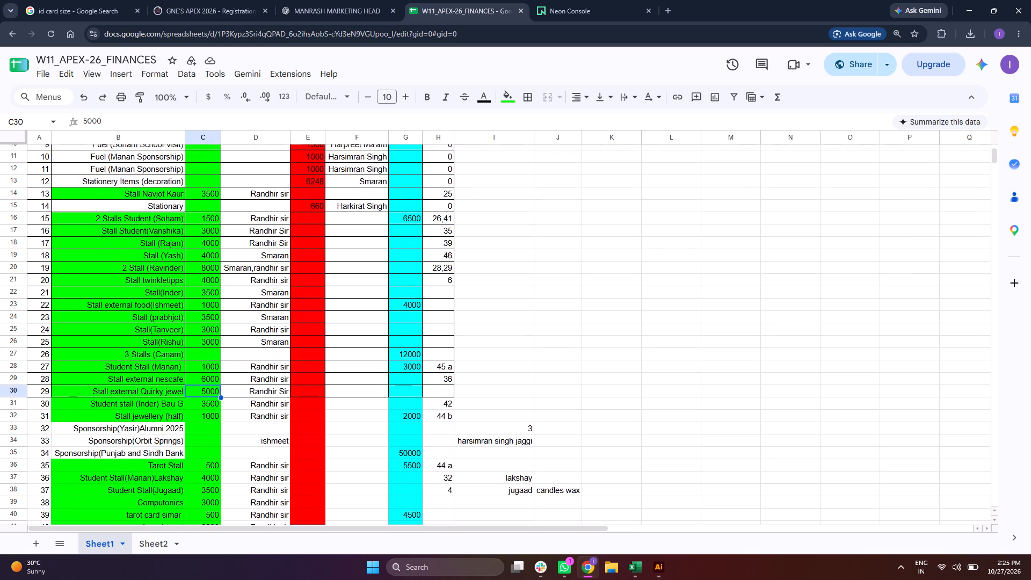
scroll(195, 344, up, 4)
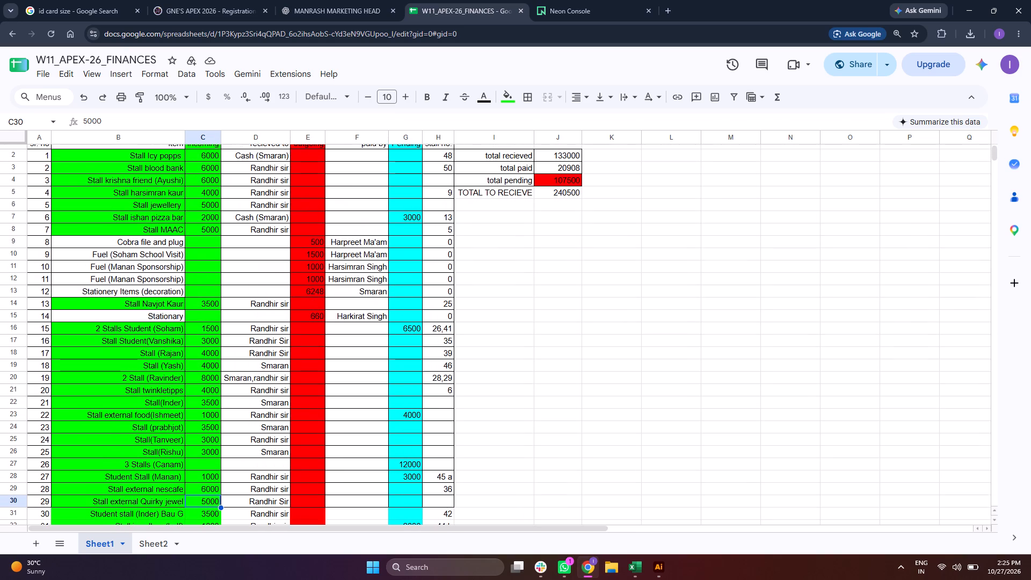
scroll(199, 198, up, 1)
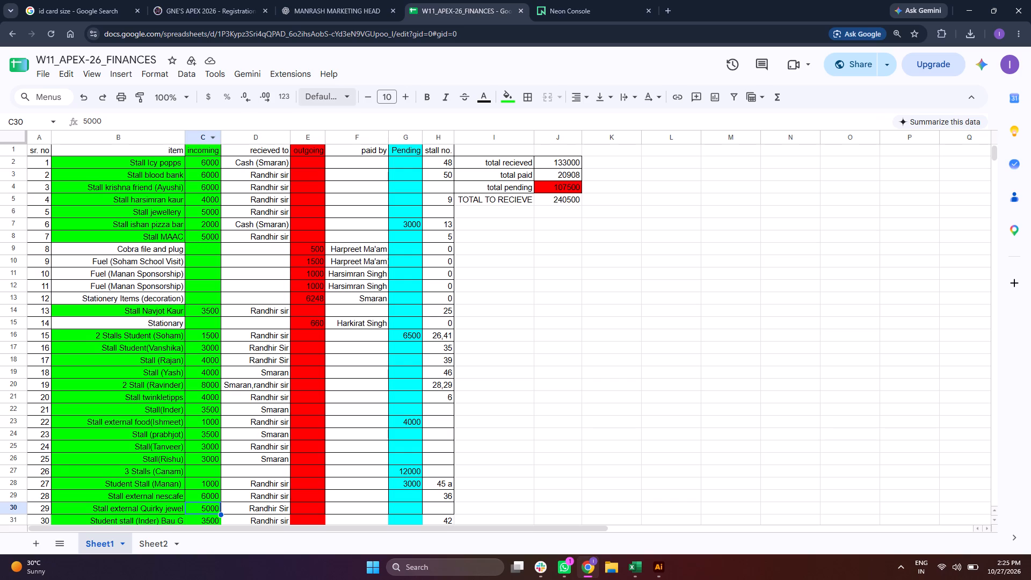
click(606, 234)
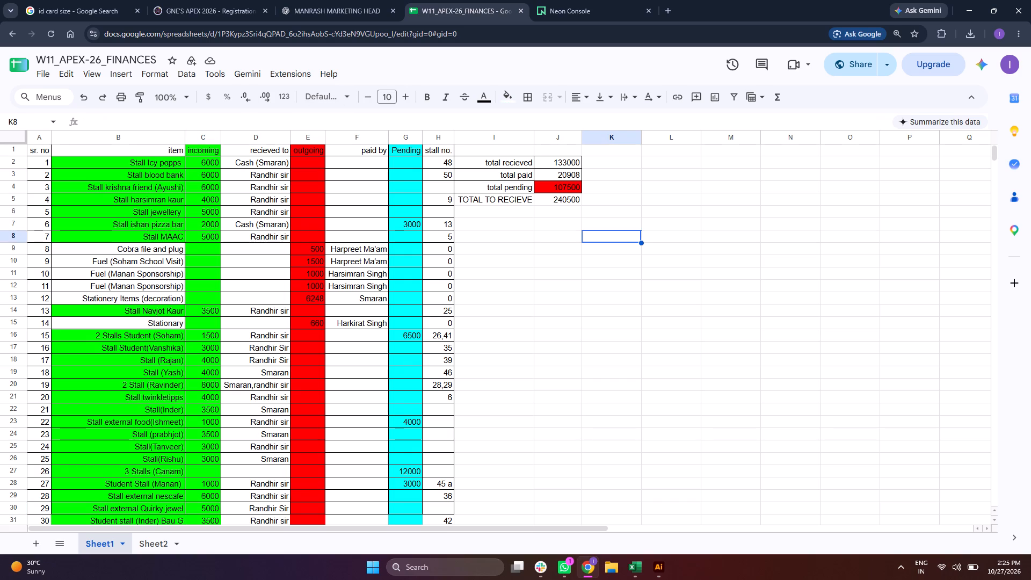
click(208, 472)
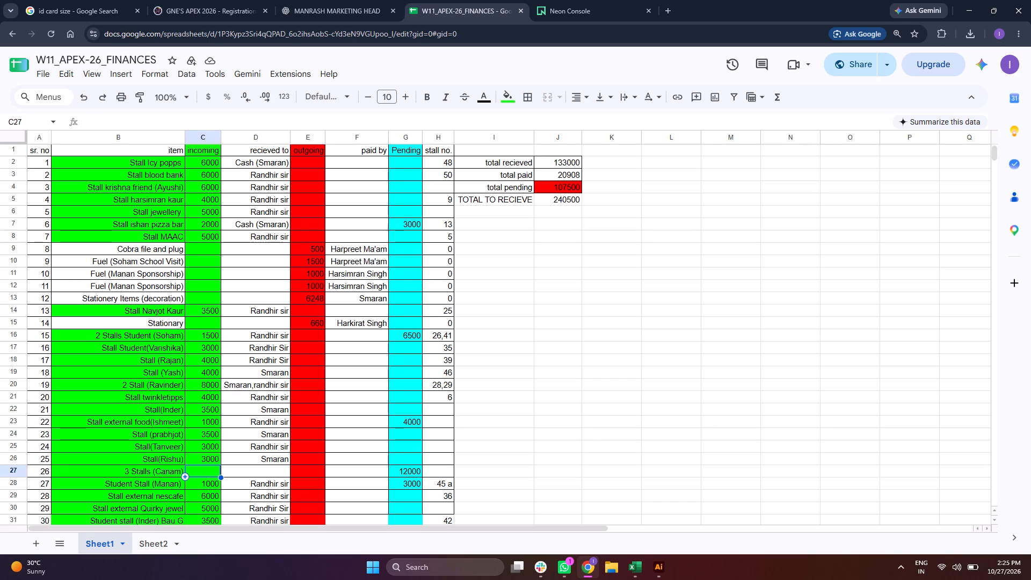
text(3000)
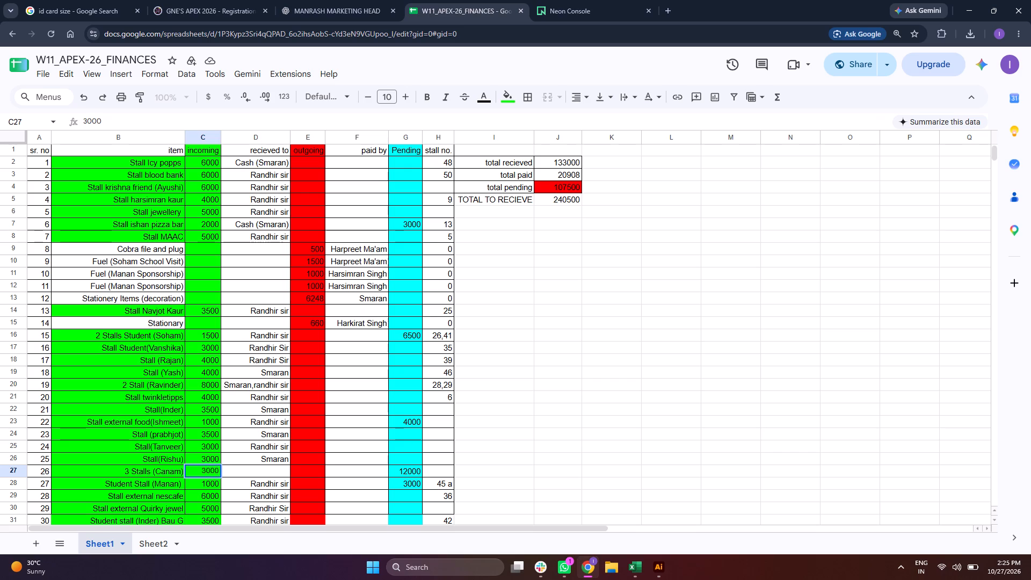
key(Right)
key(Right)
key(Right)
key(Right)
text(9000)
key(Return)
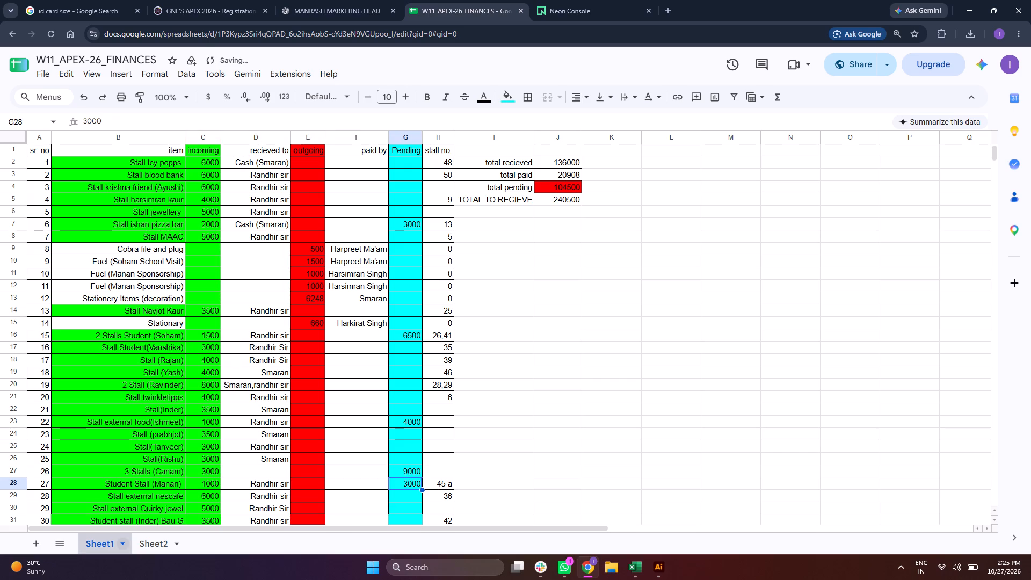
On Sheet2, clear the three "canam" holders and their amounts for stalls 6, 7 and 8 from the original list.
click(148, 539)
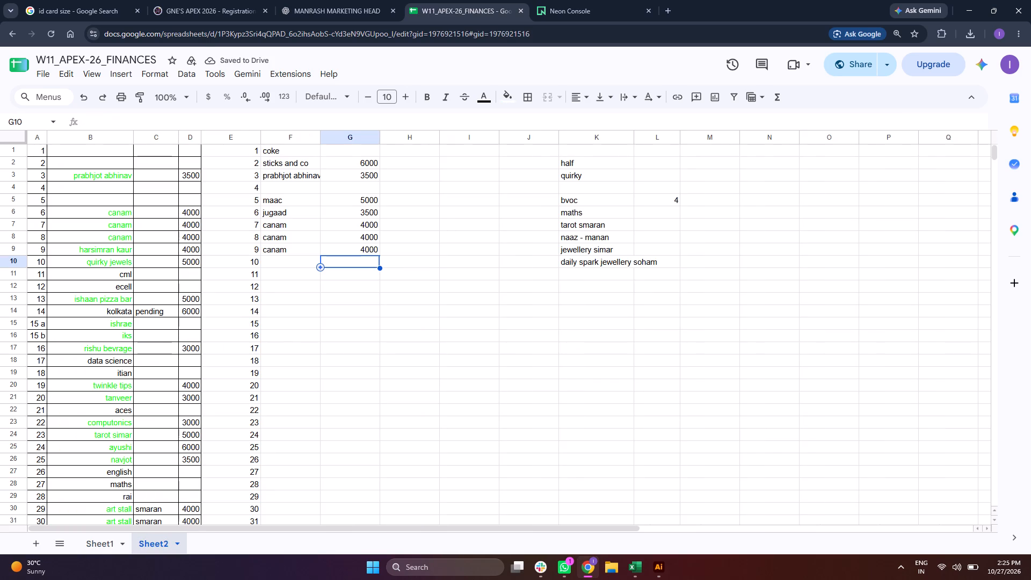
drag(122, 215, 120, 239)
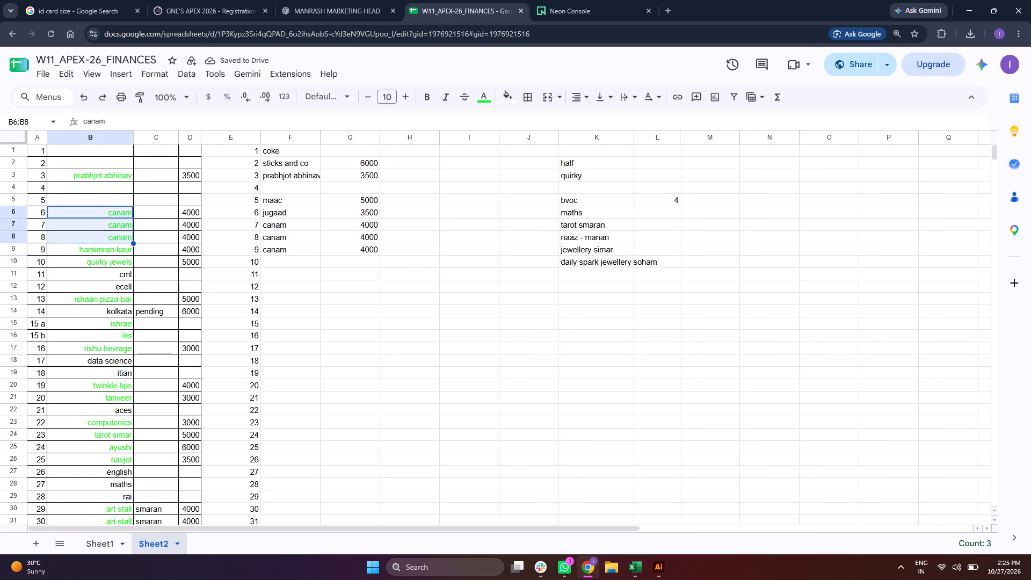
key(Delete)
drag(189, 215, 187, 236)
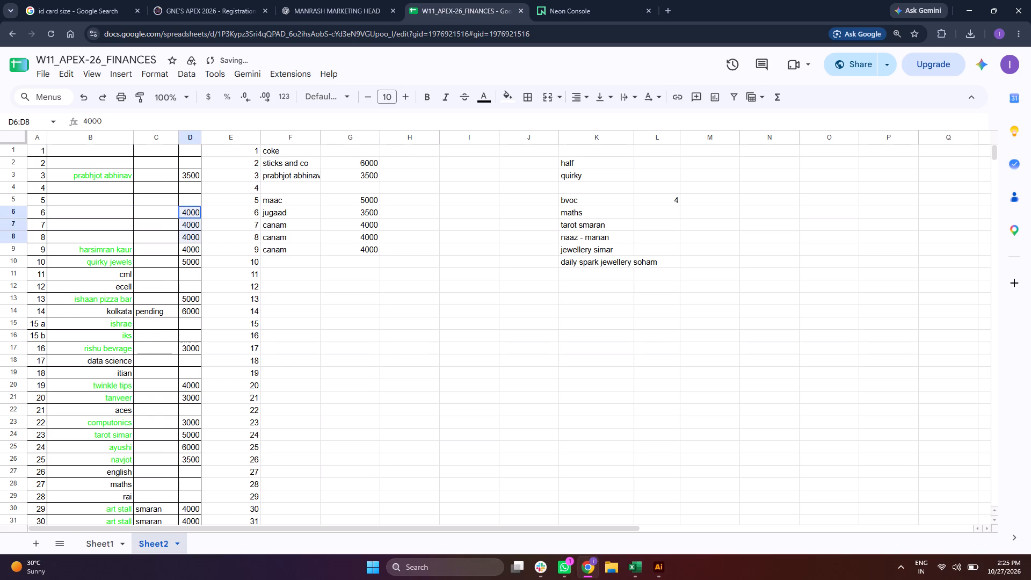
drag(187, 236, 190, 247)
click(195, 214)
drag(195, 214, 194, 237)
key(BackSpace)
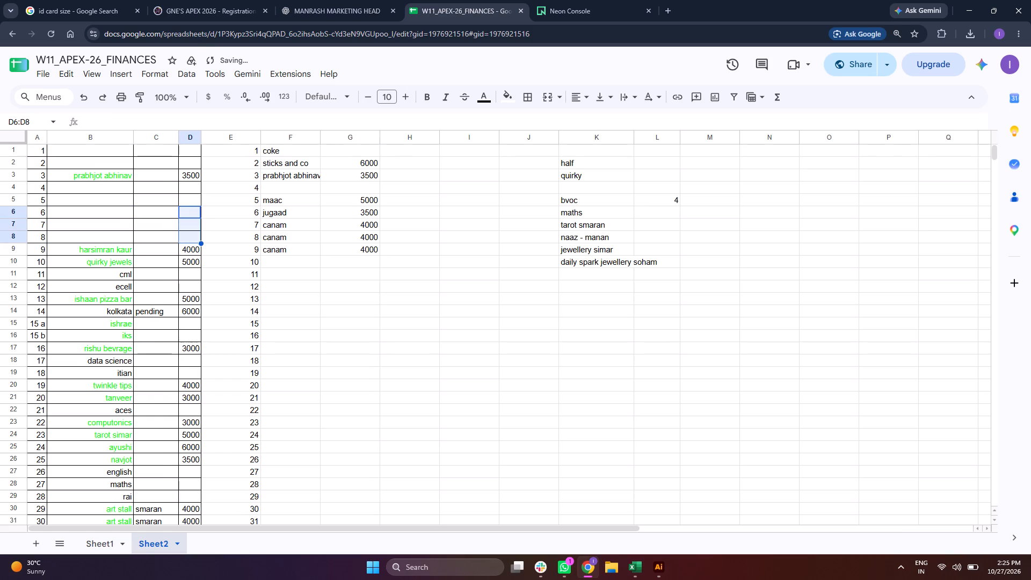
Clear stall 3's holder and amount from the original list.
click(195, 177)
key(backslash)
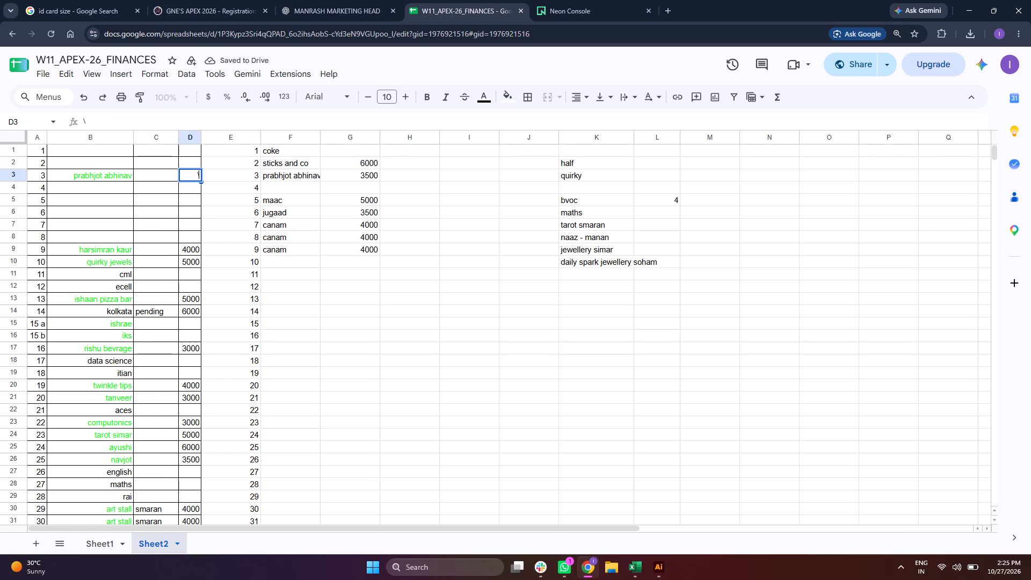
click(121, 175)
key(BackSpace)
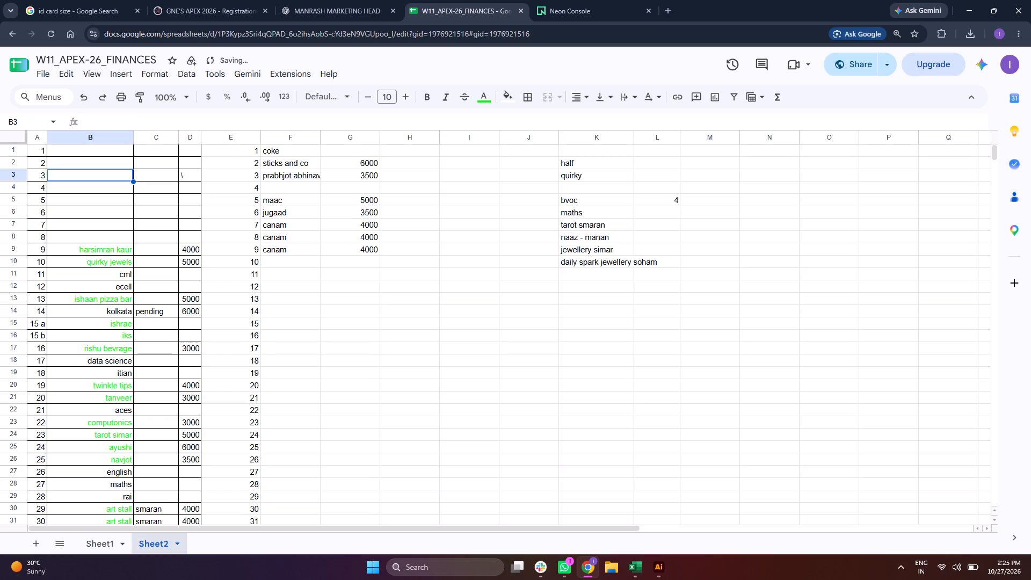
click(185, 175)
key(BackSpace)
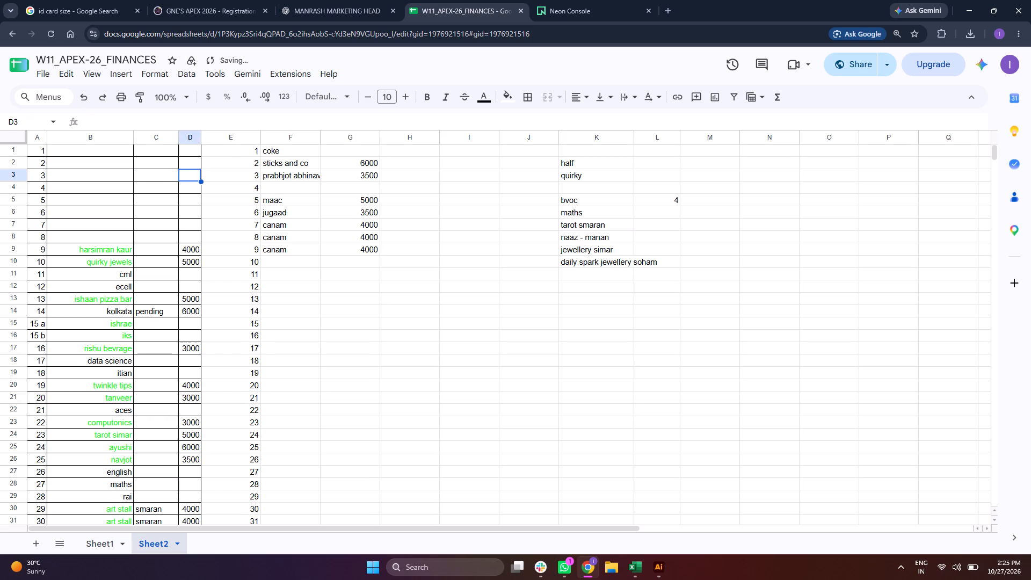
click(346, 353)
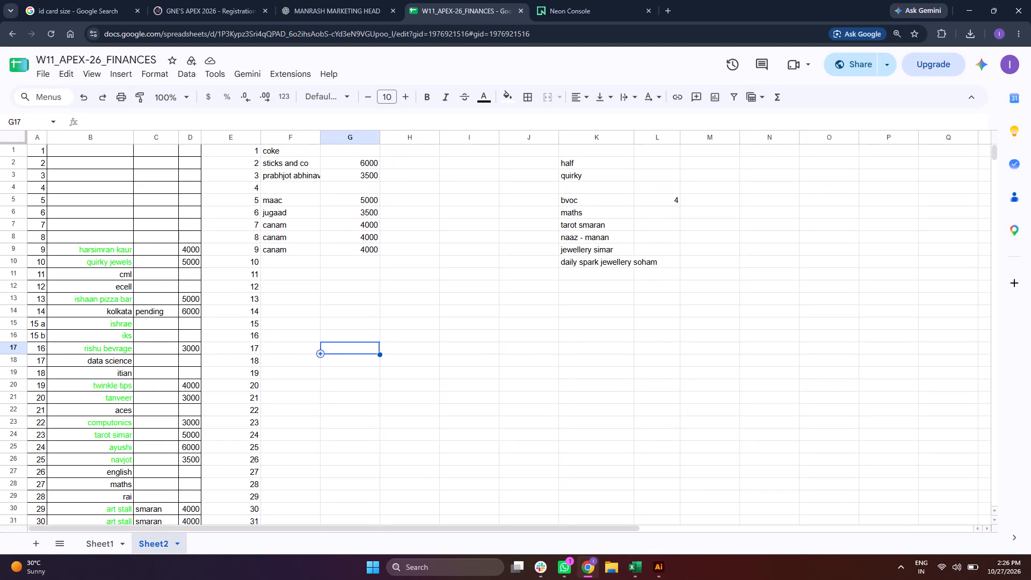
Enter the original list's stall 9 holder in F10 of the new numbered list, with the amount 4000 in G10.
click(299, 260)
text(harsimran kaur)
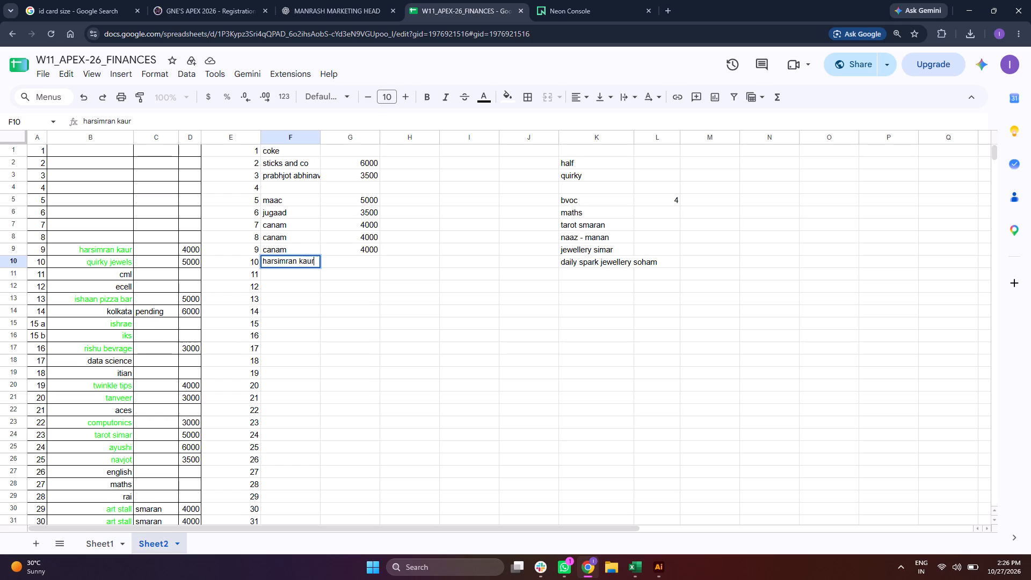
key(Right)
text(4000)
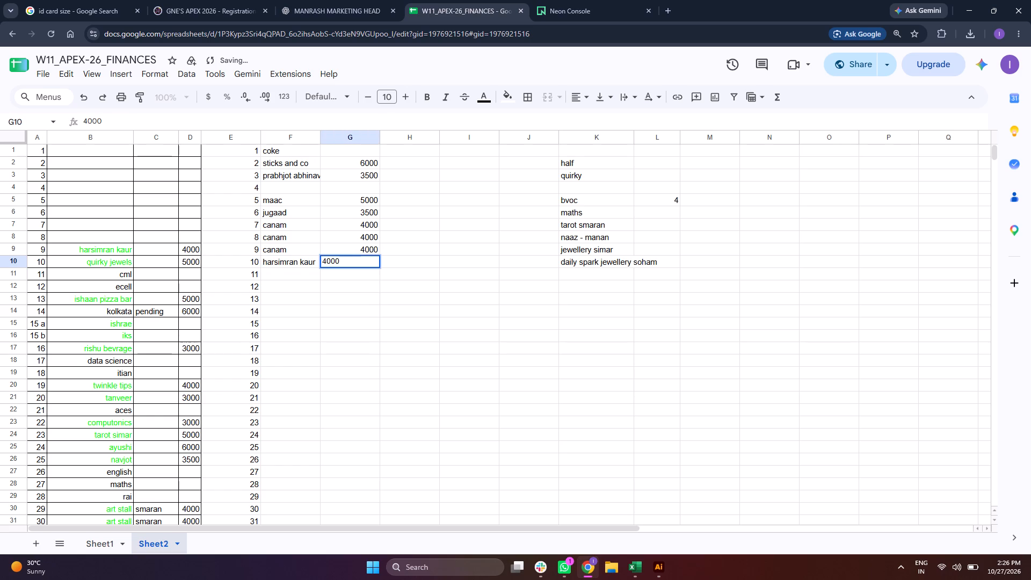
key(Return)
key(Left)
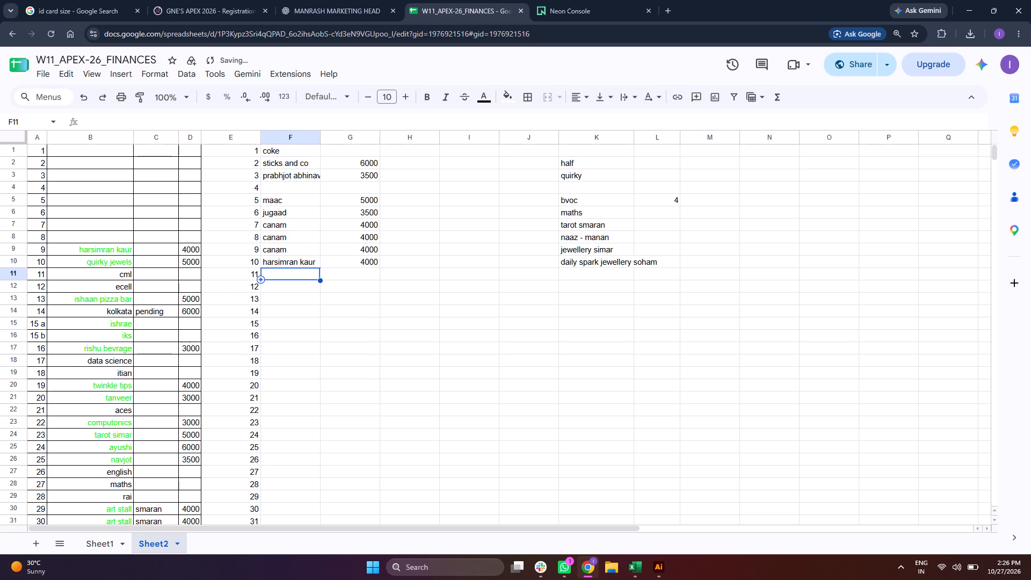
Clear stall 9's holder and amount from the original list.
click(124, 253)
key(BackSpace)
key(Right)
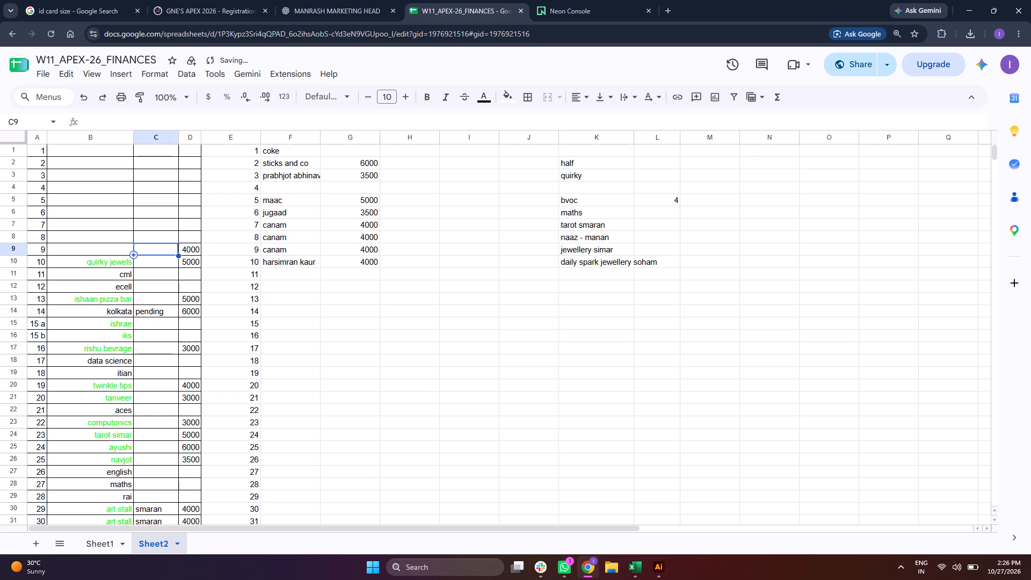
key(Right)
key(BackSpace)
key(Right)
key(Right)
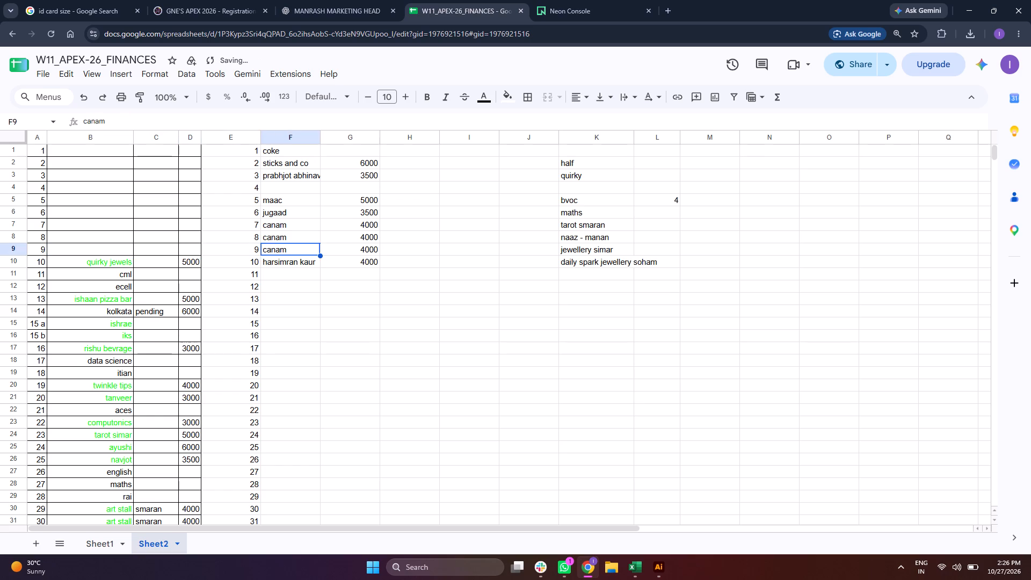
key(Right)
key(Right)
key(Down)
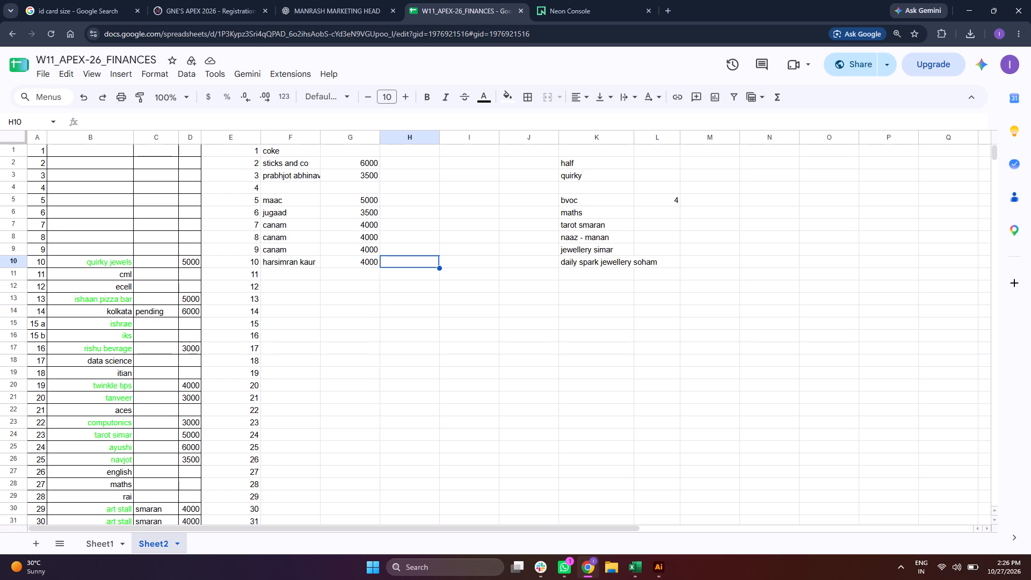
Add the entry "baani - half stall" in K13, below the side list of stalls.
click(280, 277)
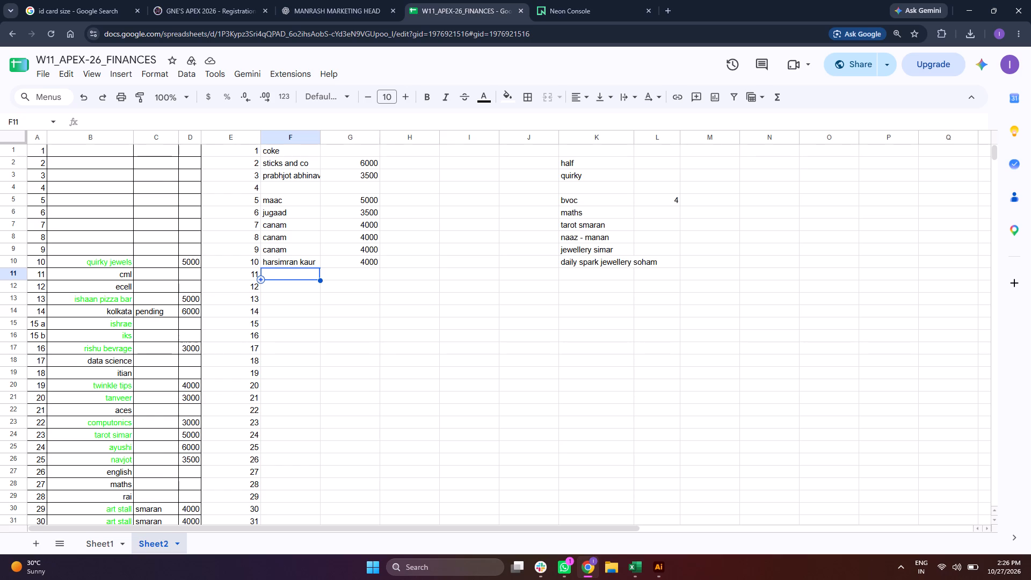
click(580, 294)
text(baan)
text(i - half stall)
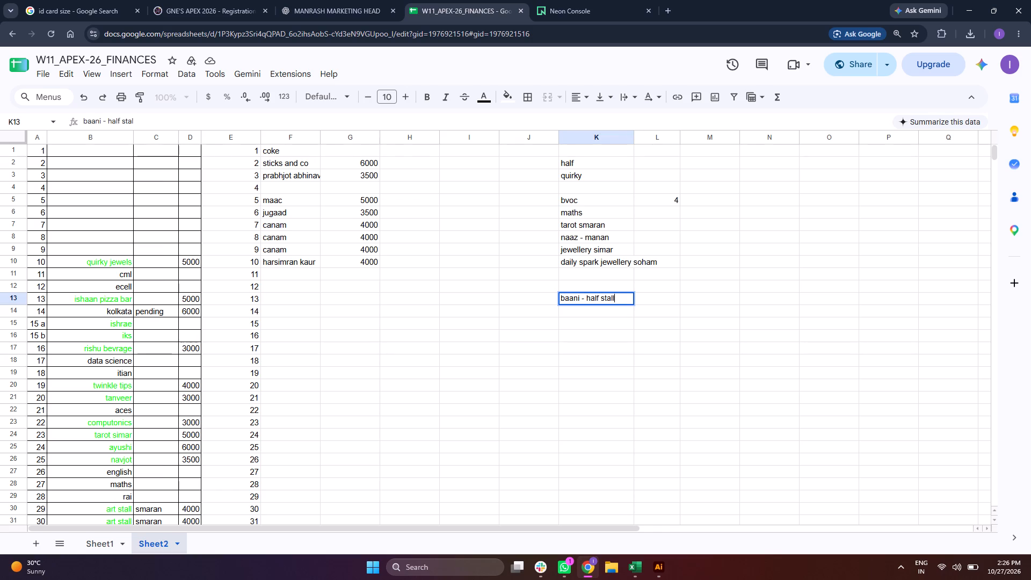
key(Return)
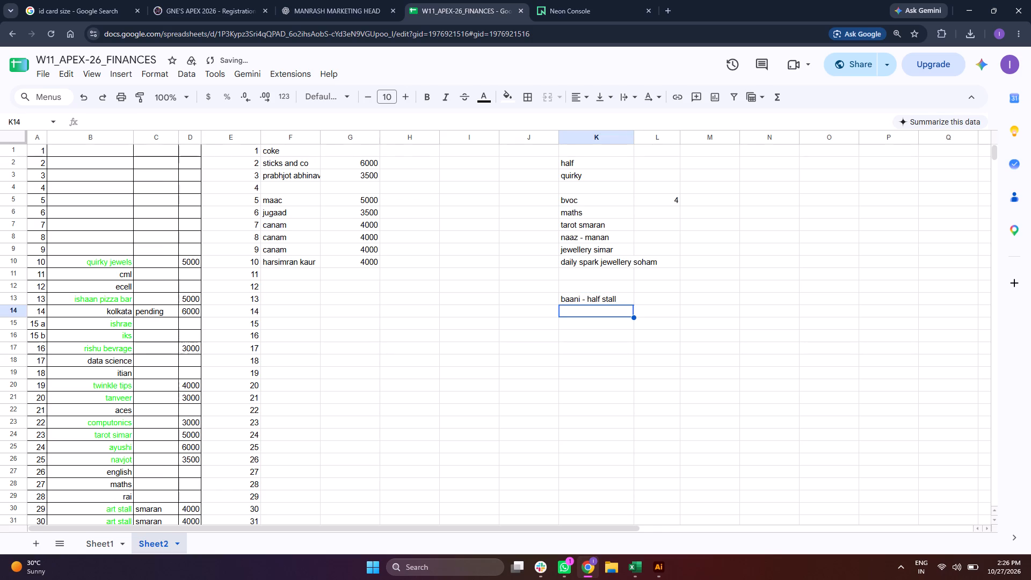
Start a separate side list in column I with "cml", "ecell" and "iks" in I4:I6.
click(117, 263)
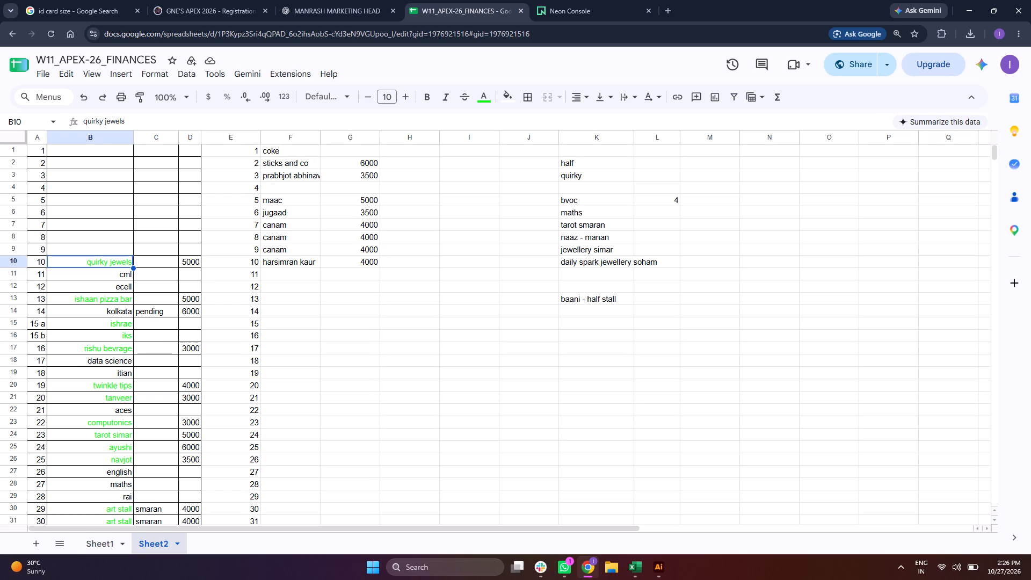
click(484, 186)
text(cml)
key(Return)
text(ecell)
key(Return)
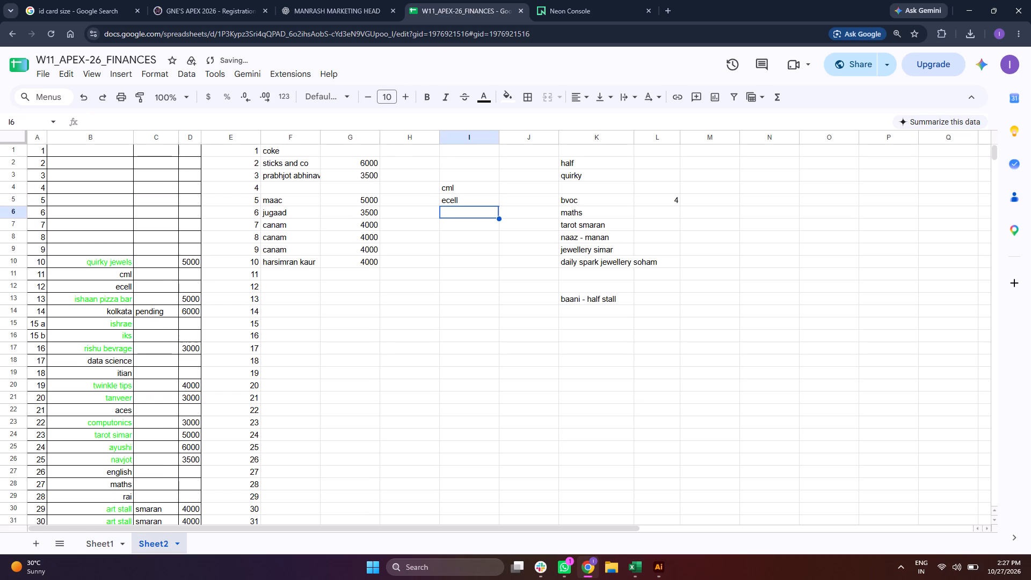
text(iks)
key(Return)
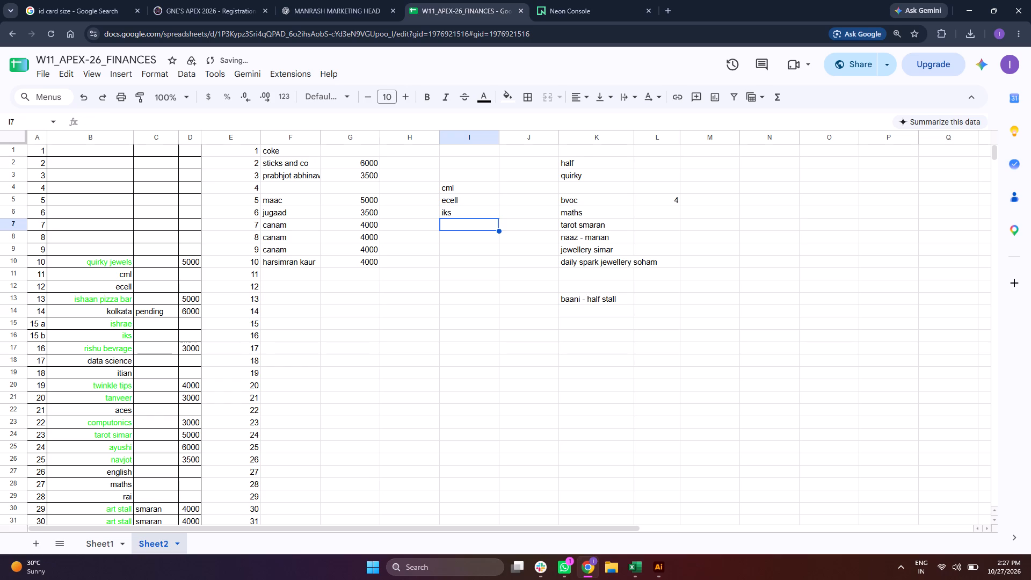
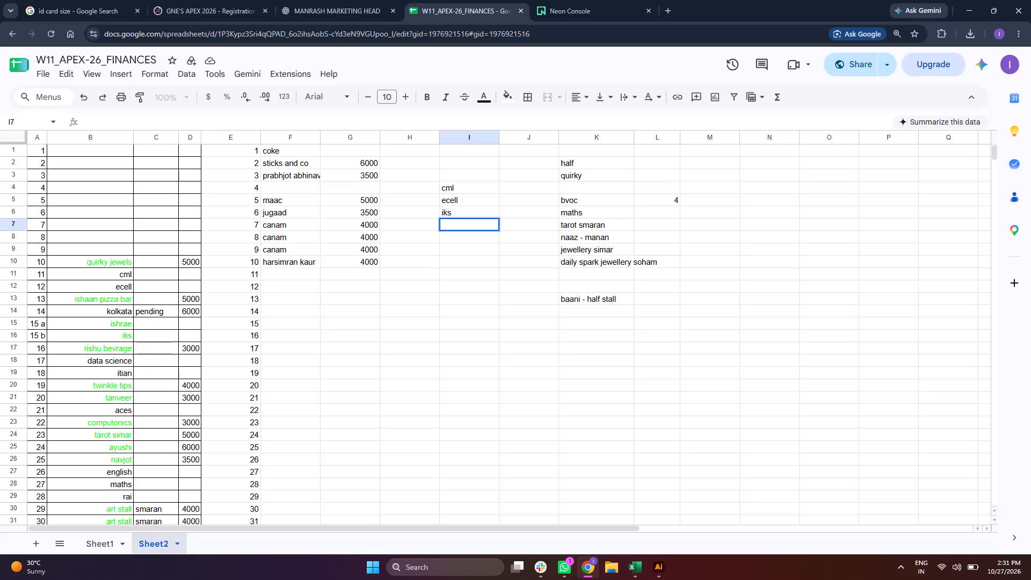
Add "ds" in I7 of the column I side list.
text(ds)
Clear the cml, ecell and iks entries from B11, B12 and B16 of the original list.
click(100, 278)
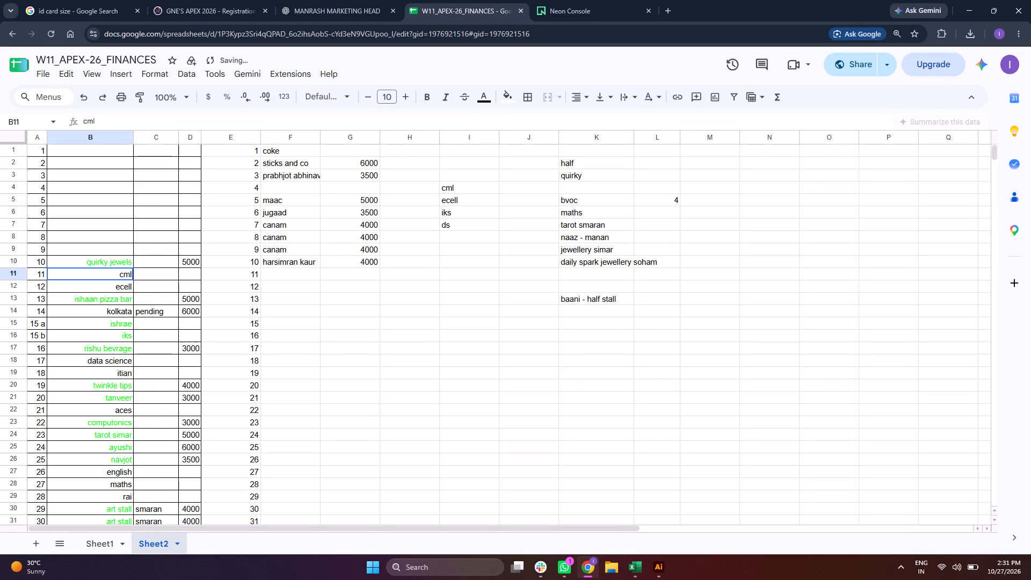
key(BackSpace)
key(Down)
key(BackSpace)
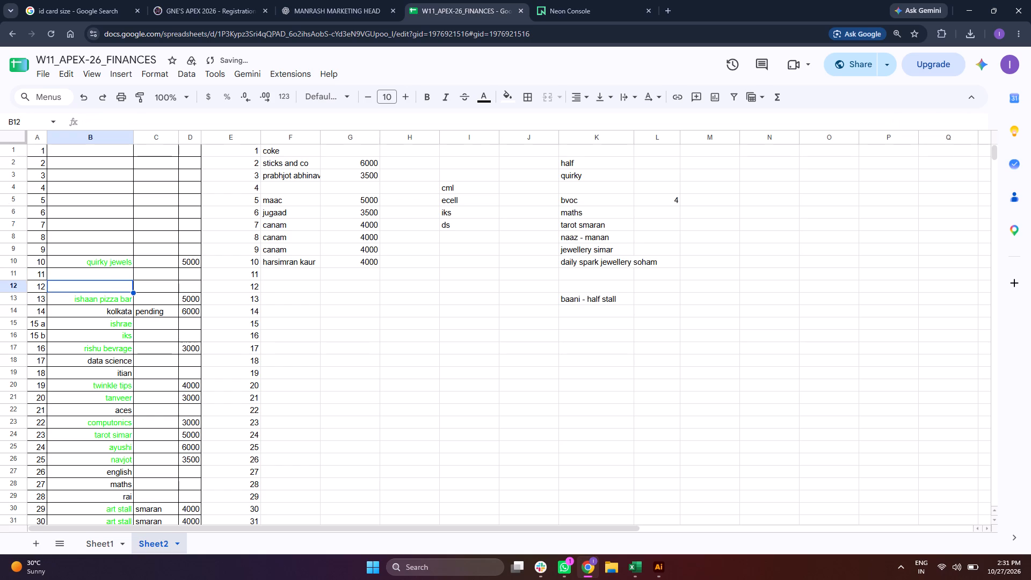
key(Down)
key(Down)
key(Down)
key(Down)
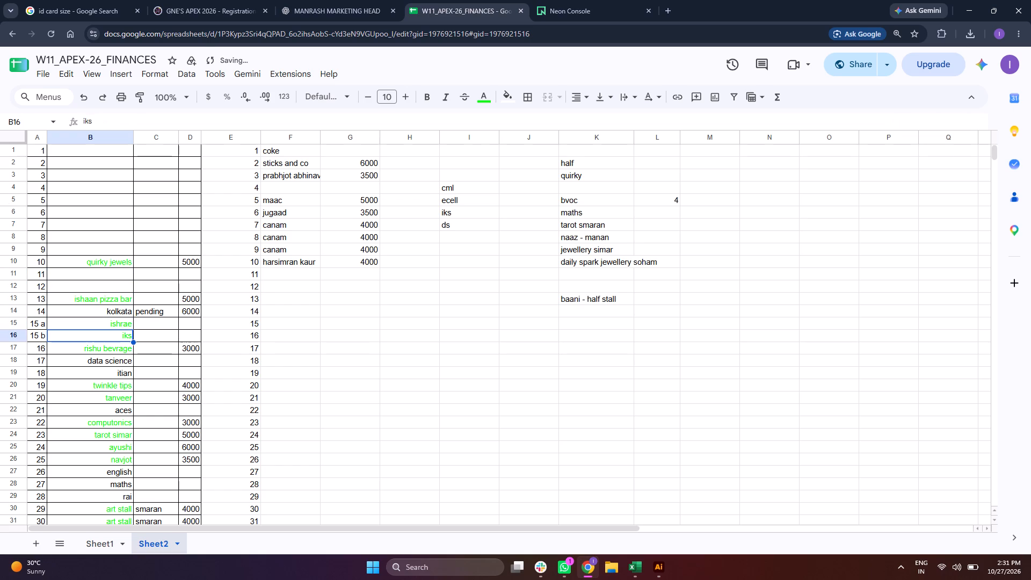
key(BackSpace)
Add "ishrae" in I8 of the side list and clear ishrae and data science from B15 and B18 of the original list.
click(454, 238)
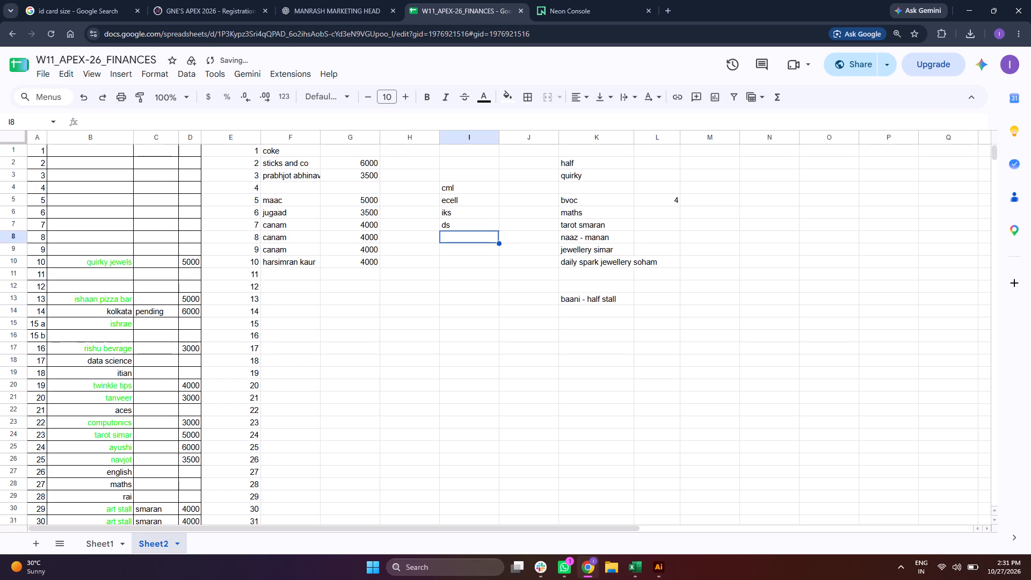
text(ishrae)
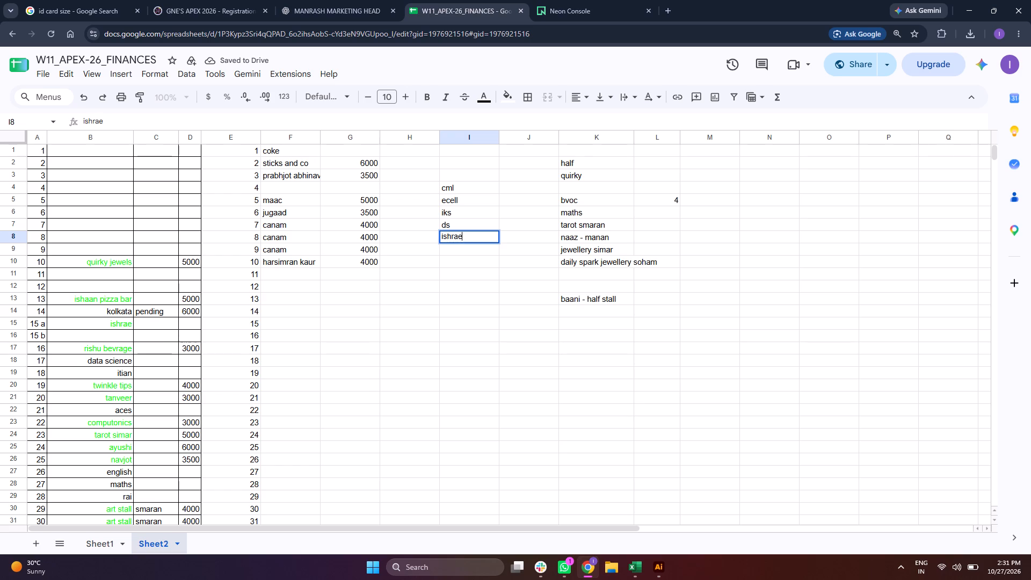
click(126, 322)
key(BackSpace)
click(113, 362)
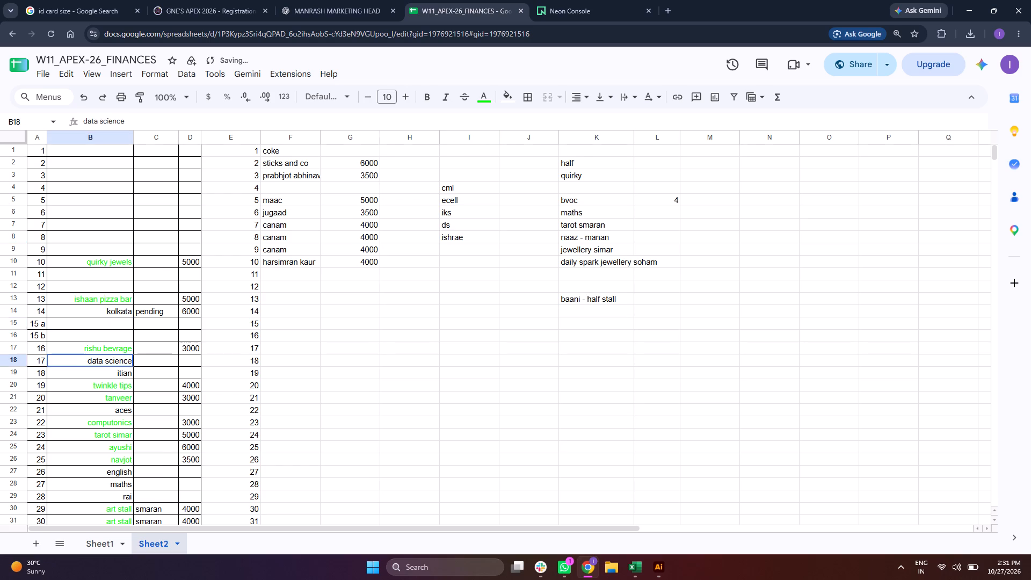
key(BackSpace)
Enter "itian" and "aces" in I9:I10 of the side list, clearing both from B19 and B22 of the original list.
click(469, 251)
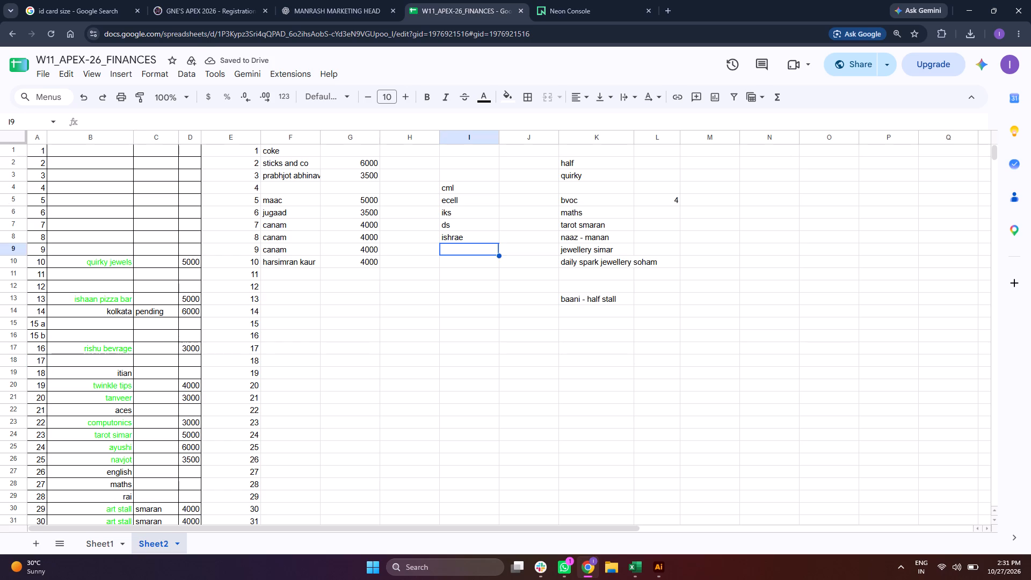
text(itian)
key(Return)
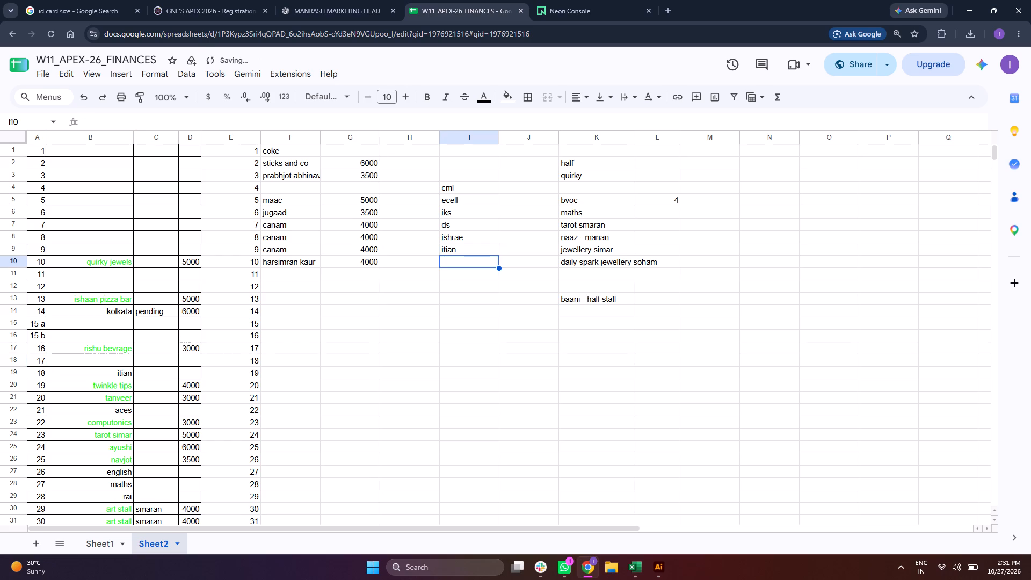
click(125, 371)
key(BackSpace)
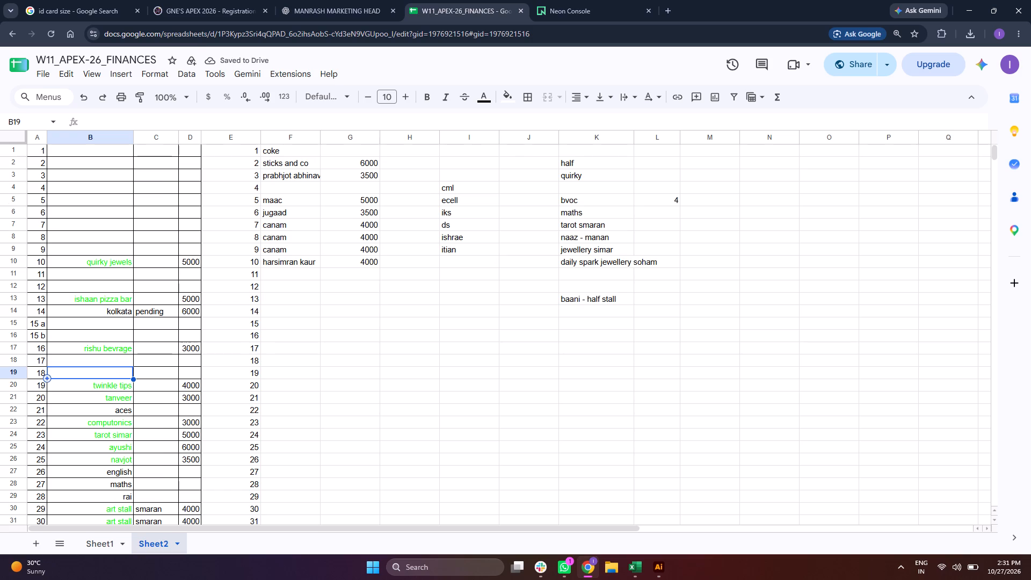
click(121, 411)
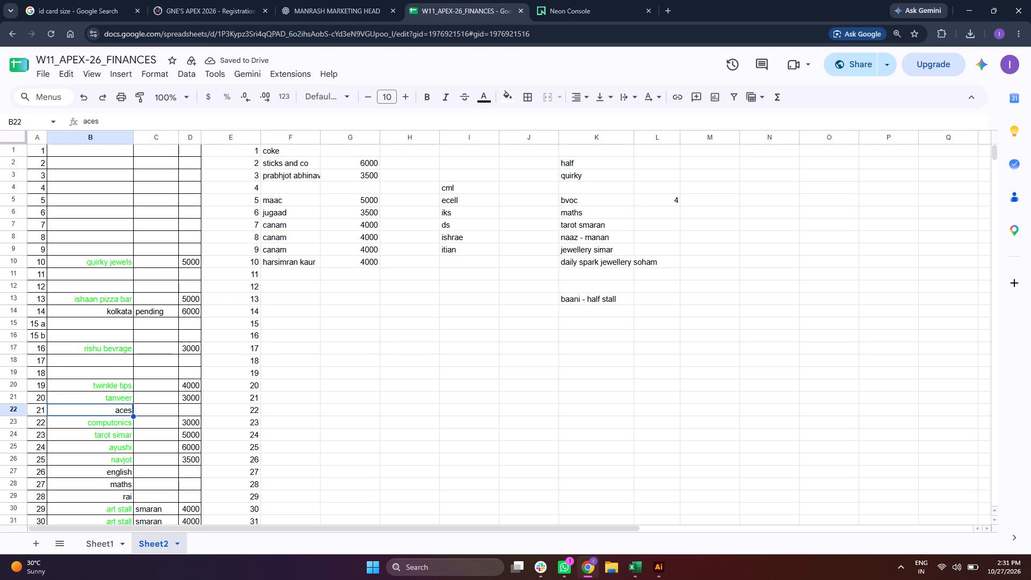
key(BackSpace)
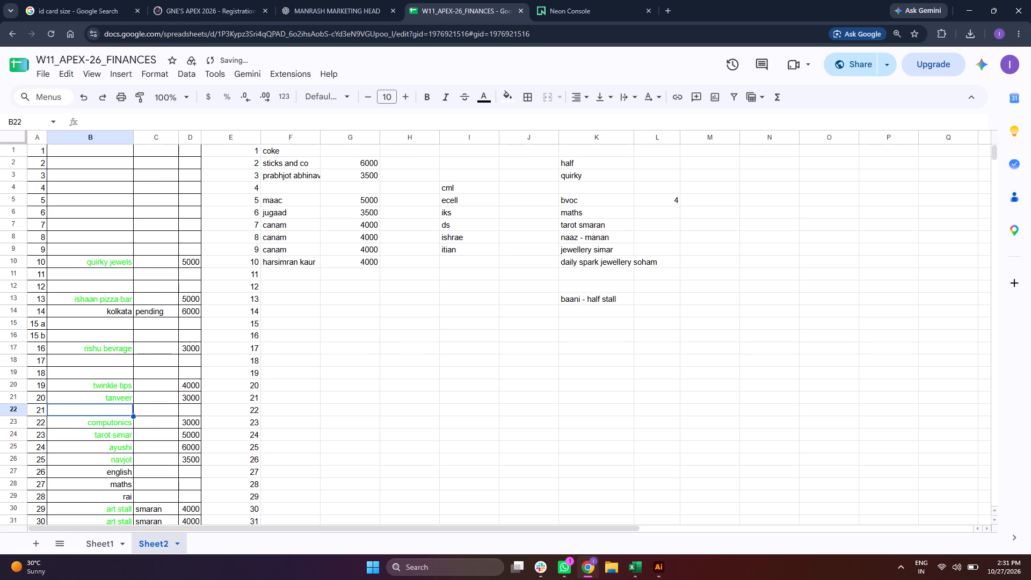
click(469, 261)
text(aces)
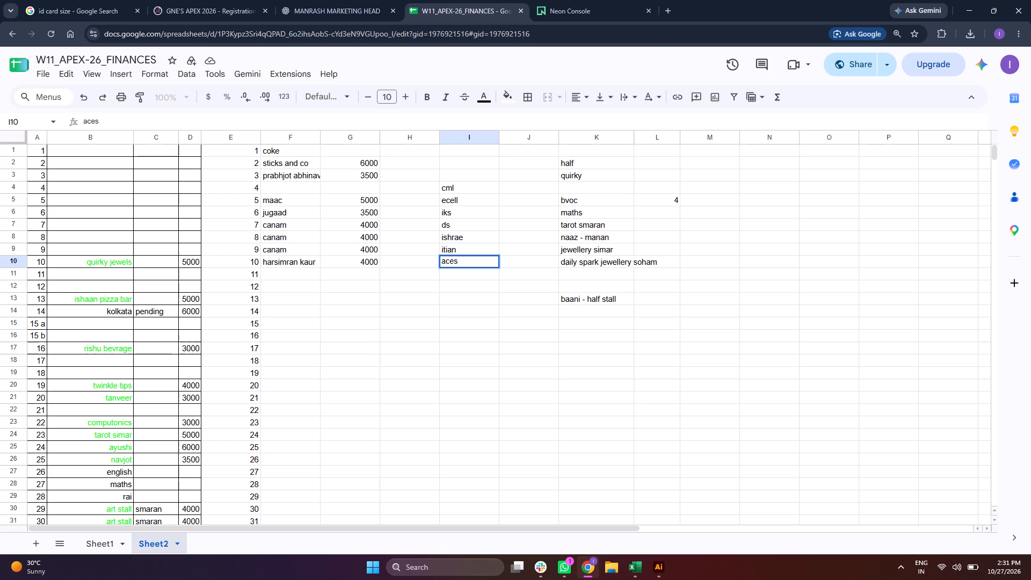
Enter "emglish", "maths" and "rai" in I11:I13 of the side list.
click(475, 280)
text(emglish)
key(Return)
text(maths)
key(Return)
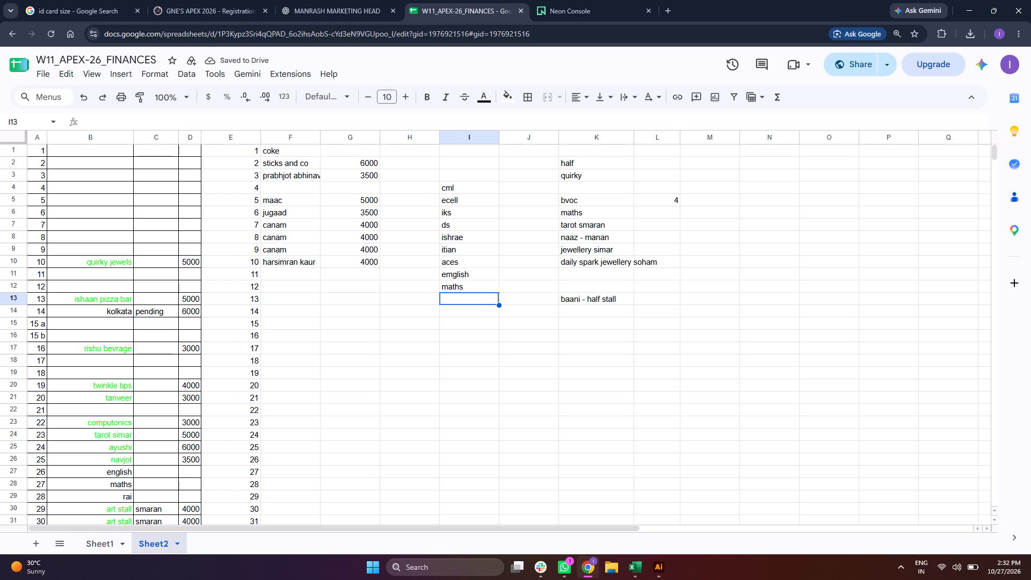
click(451, 301)
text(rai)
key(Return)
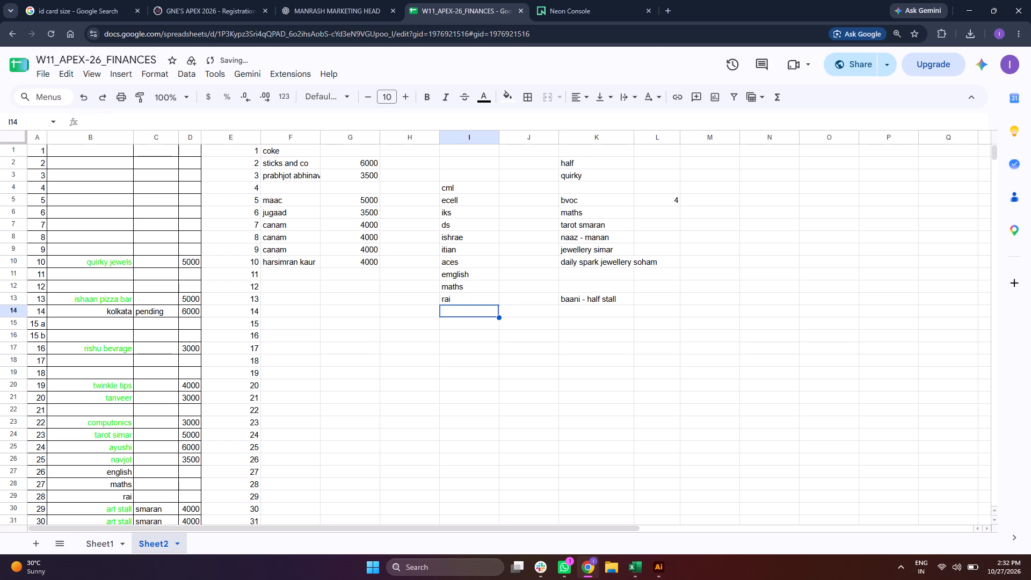
Clear the english, maths and rai entries from B27:B29 of the original list.
click(127, 474)
key(BackSpace)
key(Down)
key(BackSpace)
key(Down)
key(BackSpace)
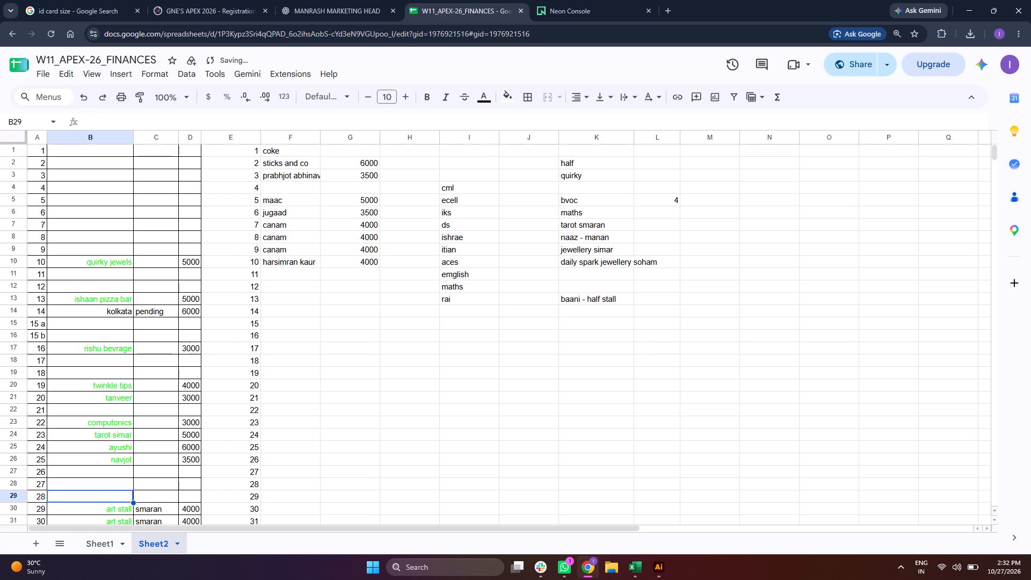
Enter the original list's stall 34 and 35 holders "iete", "scie", "iste" and "tac" in I14:I17 of the side list.
key(Down)
key(Down)
key(Down)
key(Down)
key(Down)
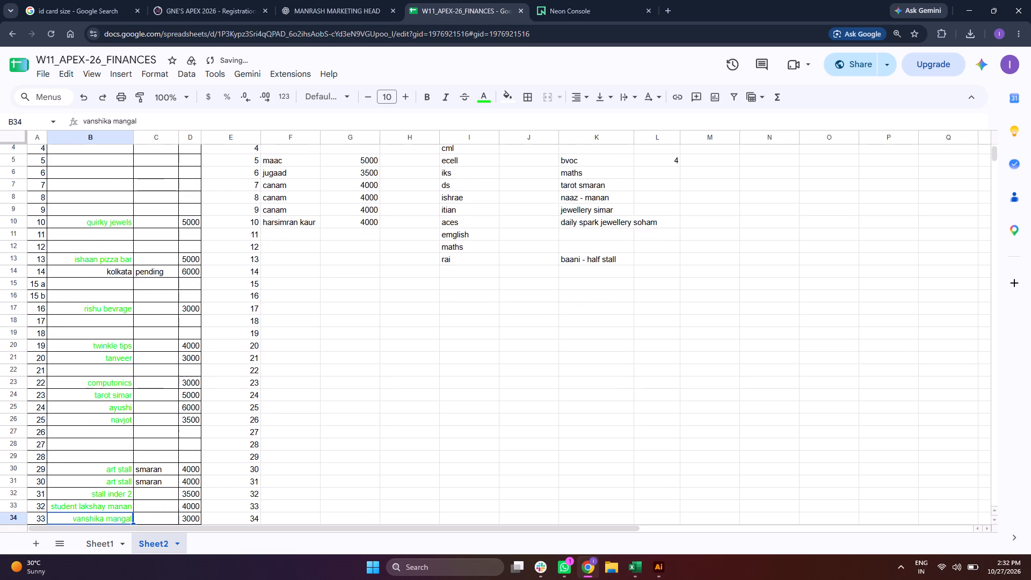
key(Down)
key(Down)
key(Down)
key(Down)
key(Down)
key(Down)
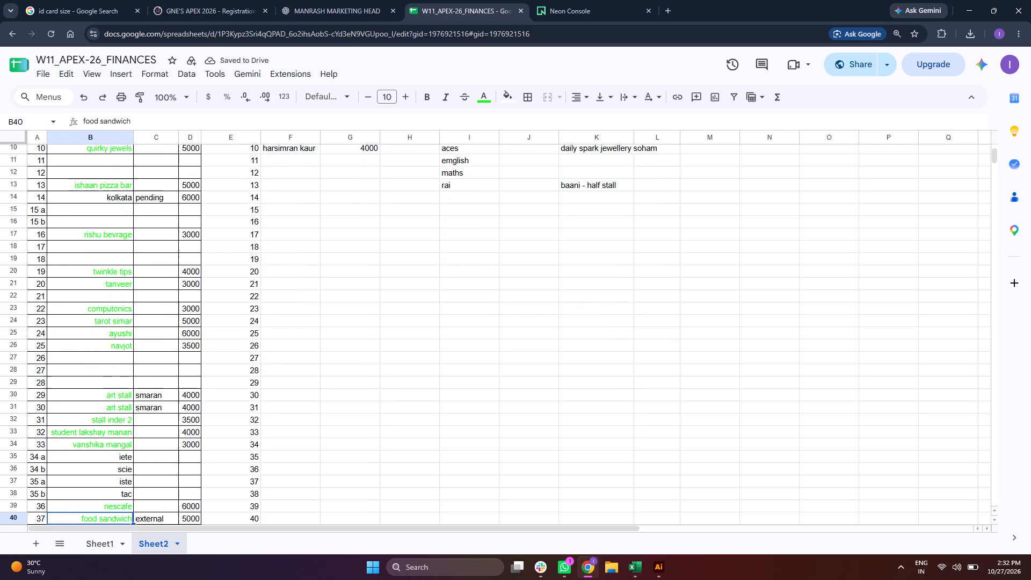
click(493, 194)
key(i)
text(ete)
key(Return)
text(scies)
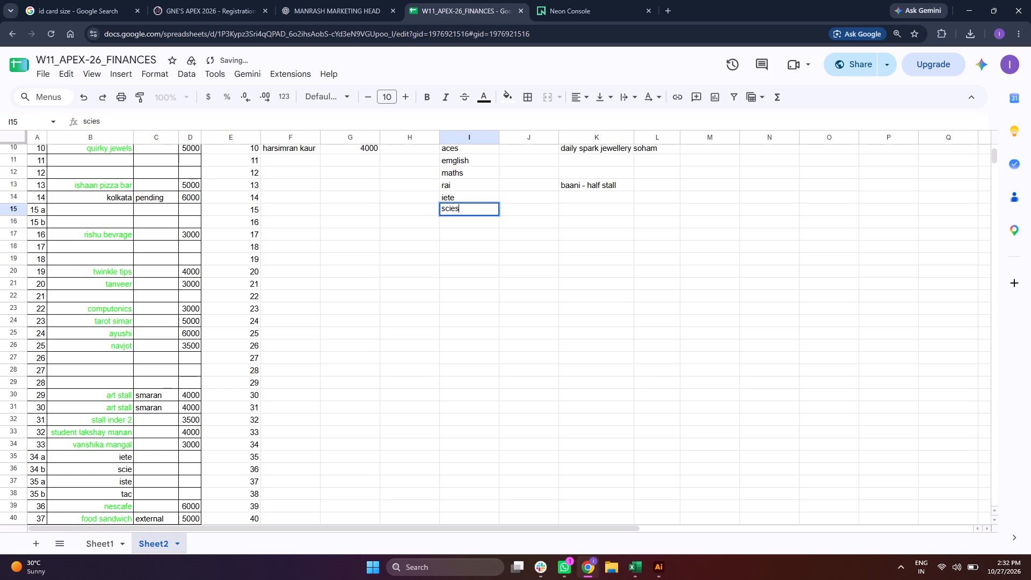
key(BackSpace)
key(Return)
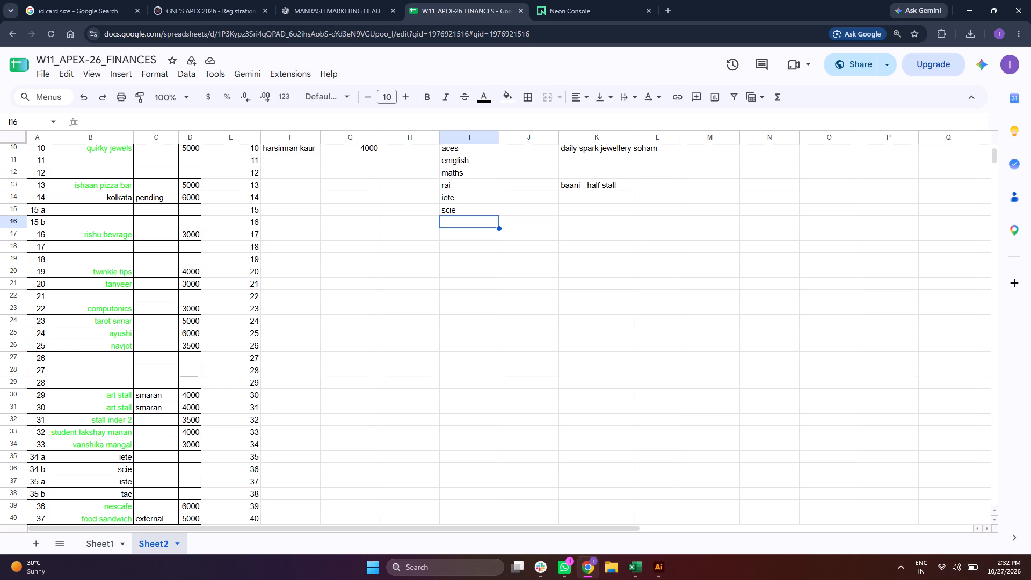
drag(493, 194, 460, 219)
click(460, 219)
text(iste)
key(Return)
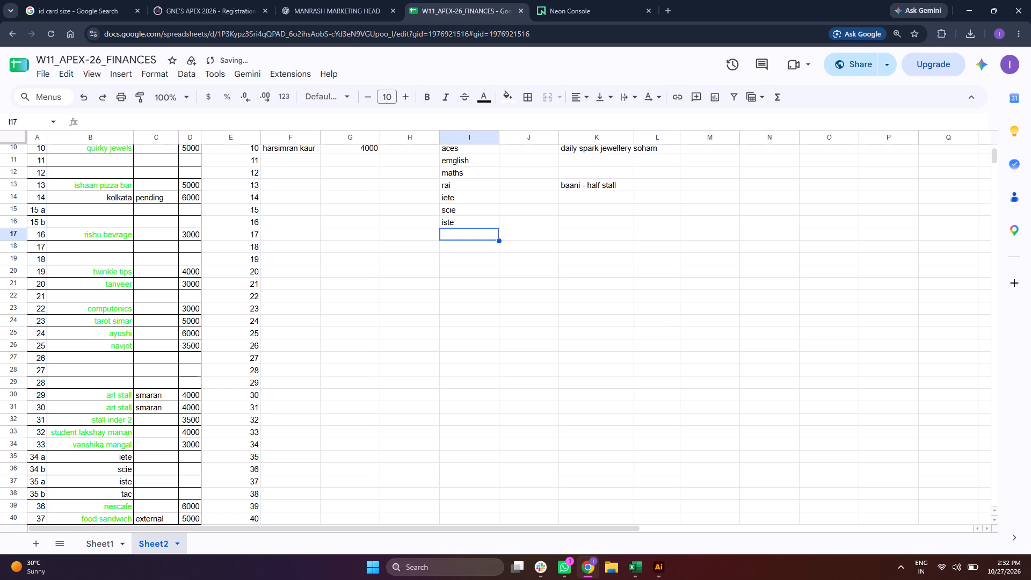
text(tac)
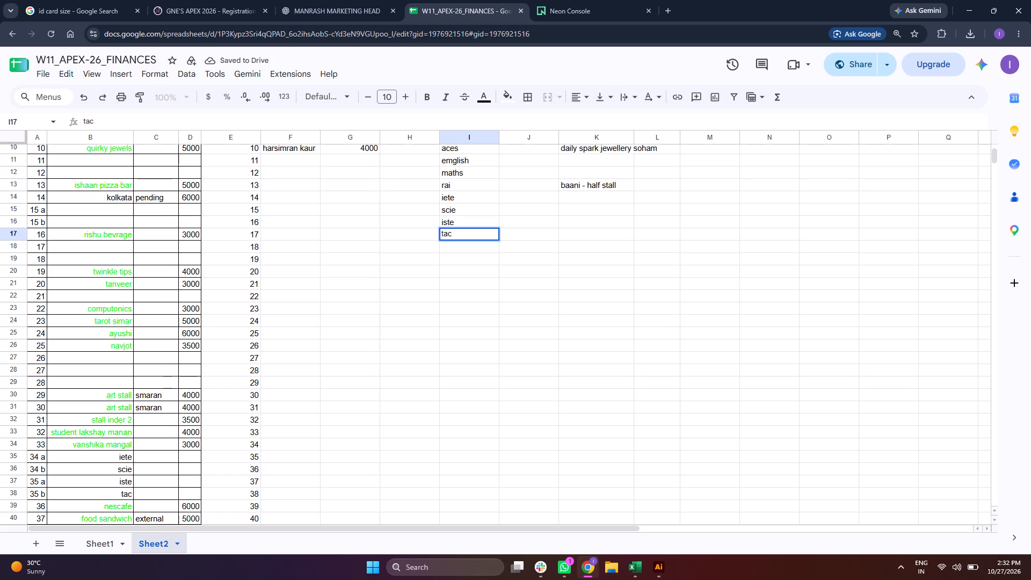
Clear the iete, scie, iste and tac entries from B35:B38 of the original list.
click(110, 453)
key(BackSpace)
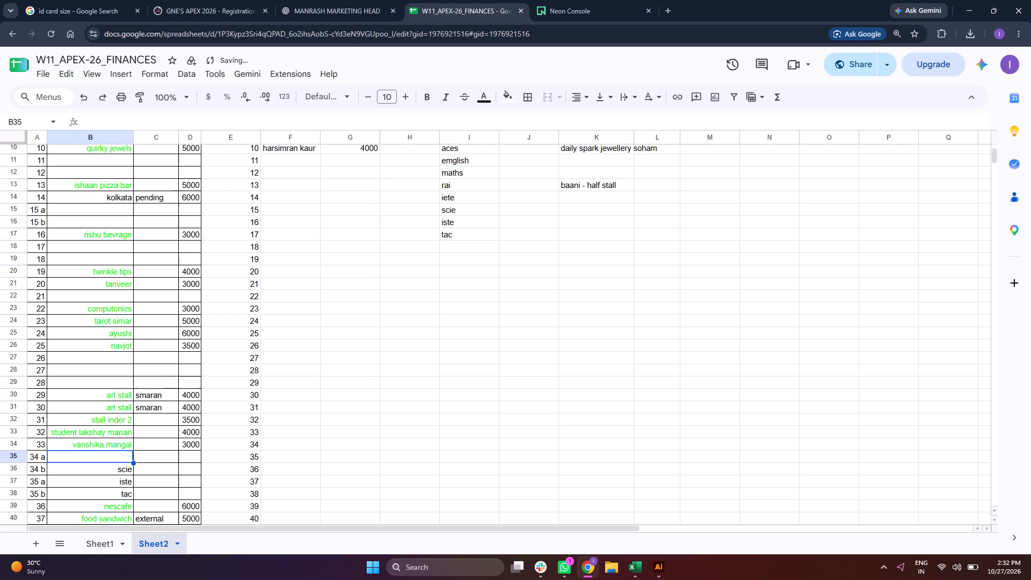
key(Down)
key(BackSpace)
key(Down)
key(BackSpace)
key(Down)
key(BackSpace)
Add "ncc" in I18 of the side list and clear it from stall 38 in the original list.
key(Down)
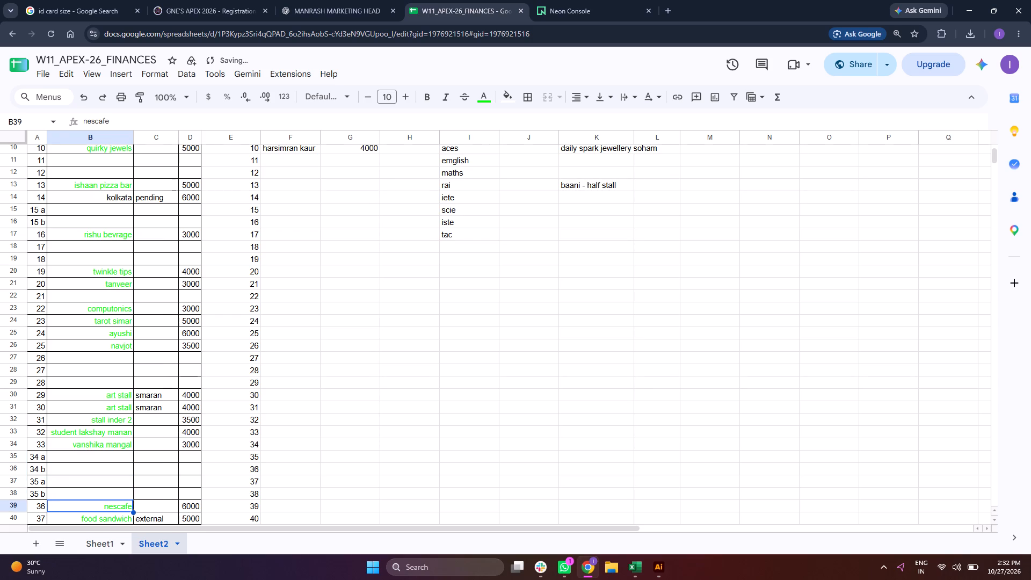
scroll(110, 453, down, 3)
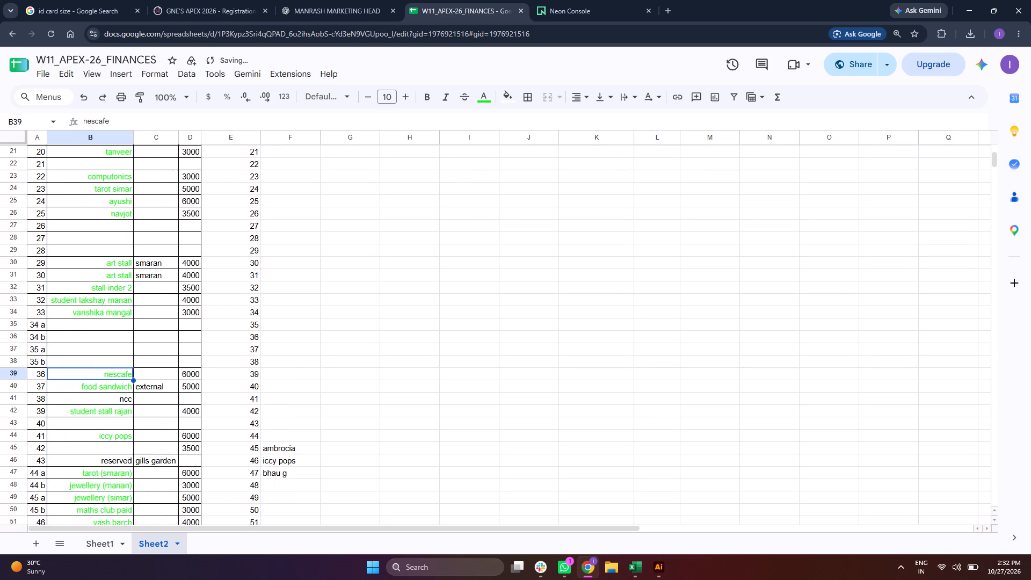
scroll(106, 473, up, 5)
click(453, 359)
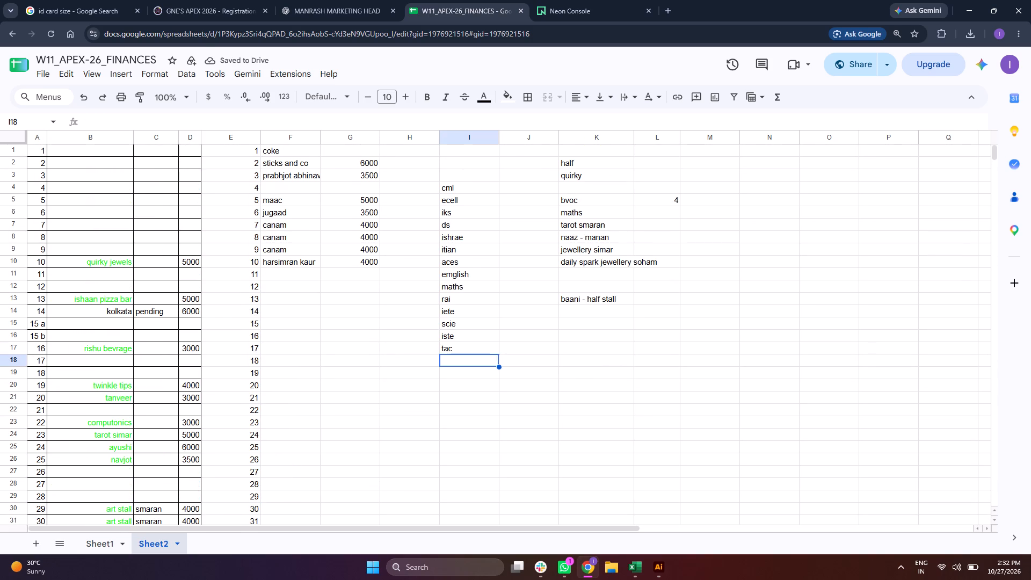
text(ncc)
click(326, 425)
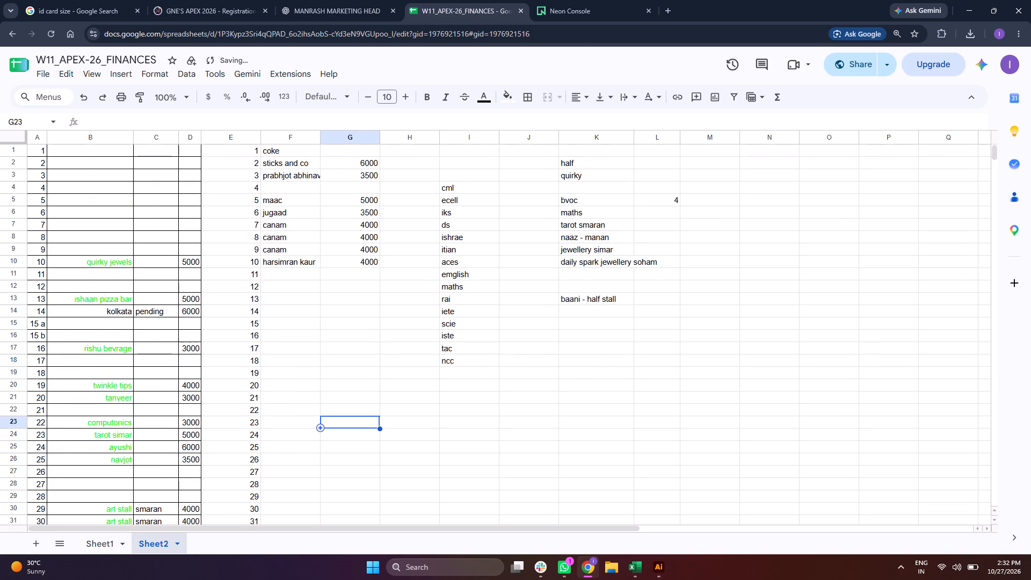
scroll(326, 425, down, 6)
click(110, 361)
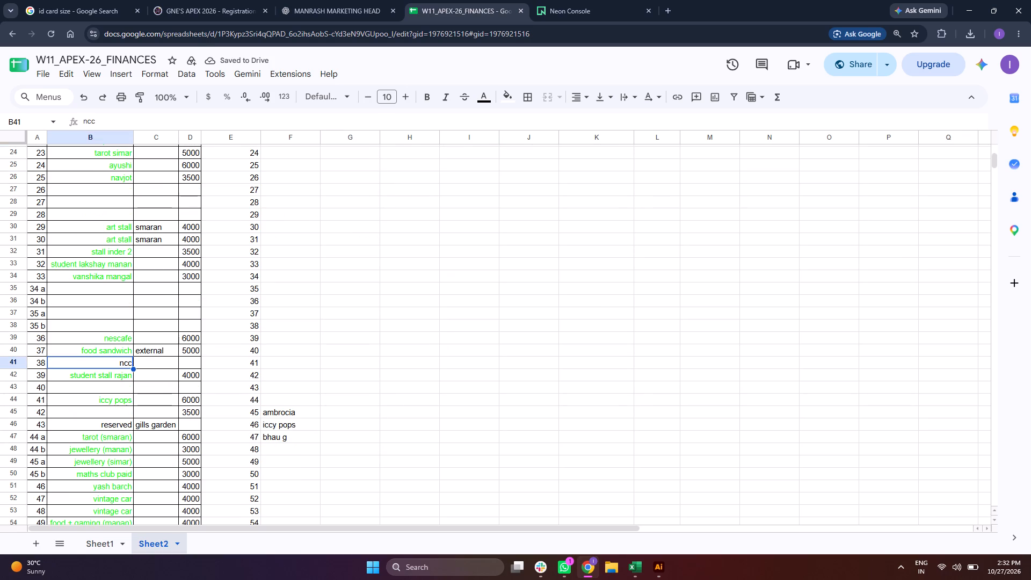
key(BackSpace)
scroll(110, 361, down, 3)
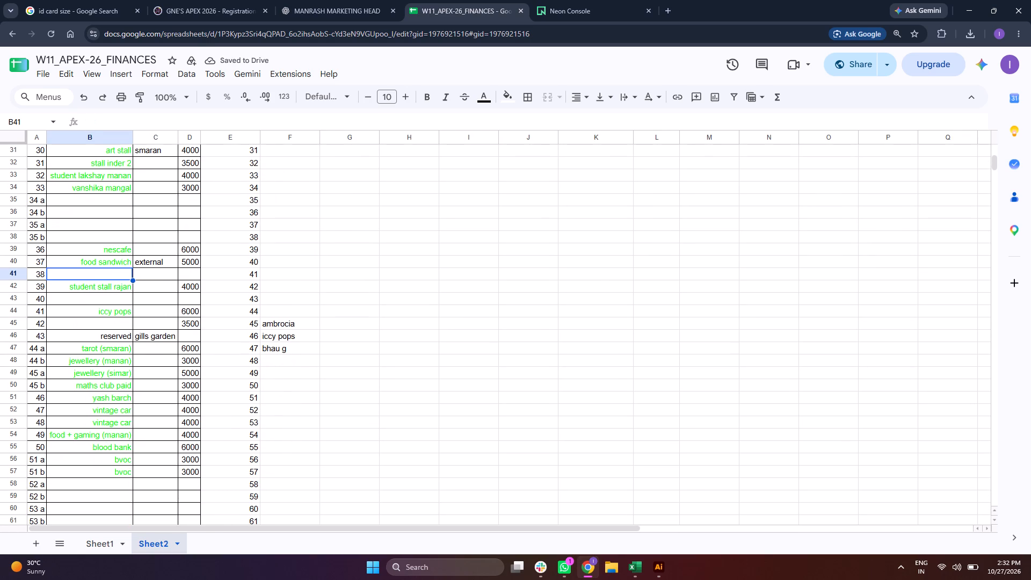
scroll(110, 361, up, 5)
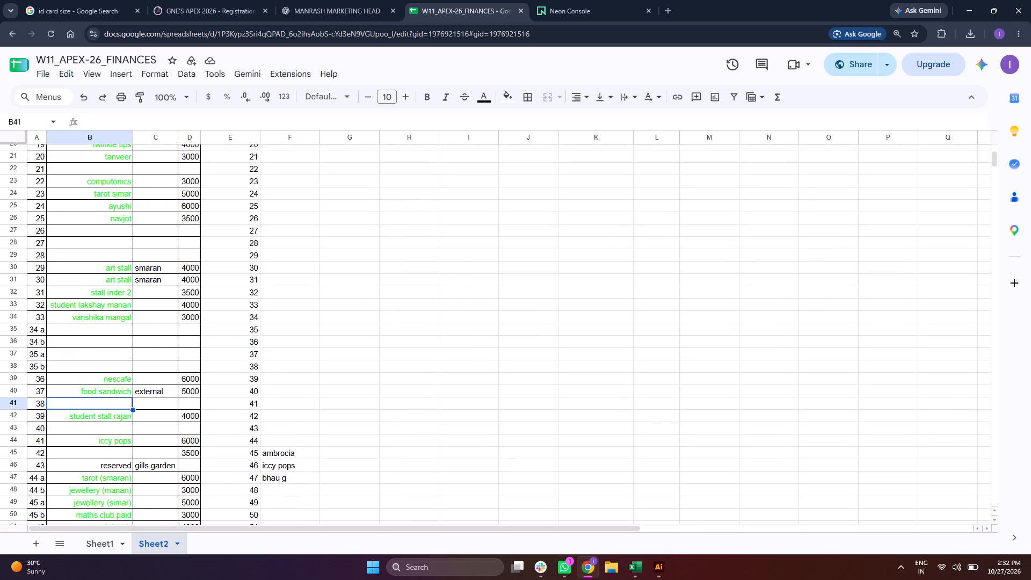
Consult the FAIR-S.ai stall layout in Illustrator and enter "ishaan pizza bar" with 5000 for stall 13 in the new list.
scroll(110, 361, up, 3)
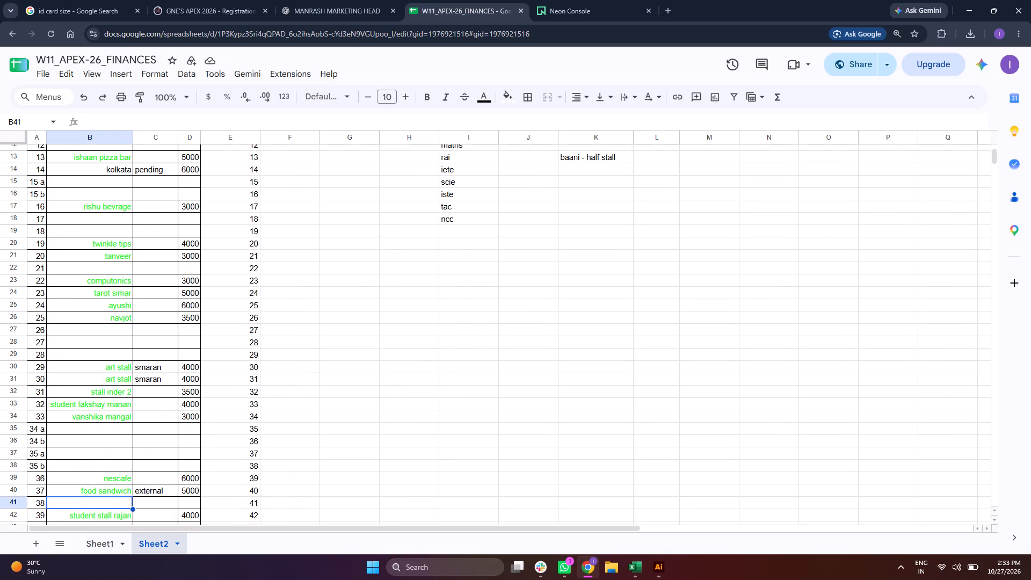
scroll(226, 332, up, 5)
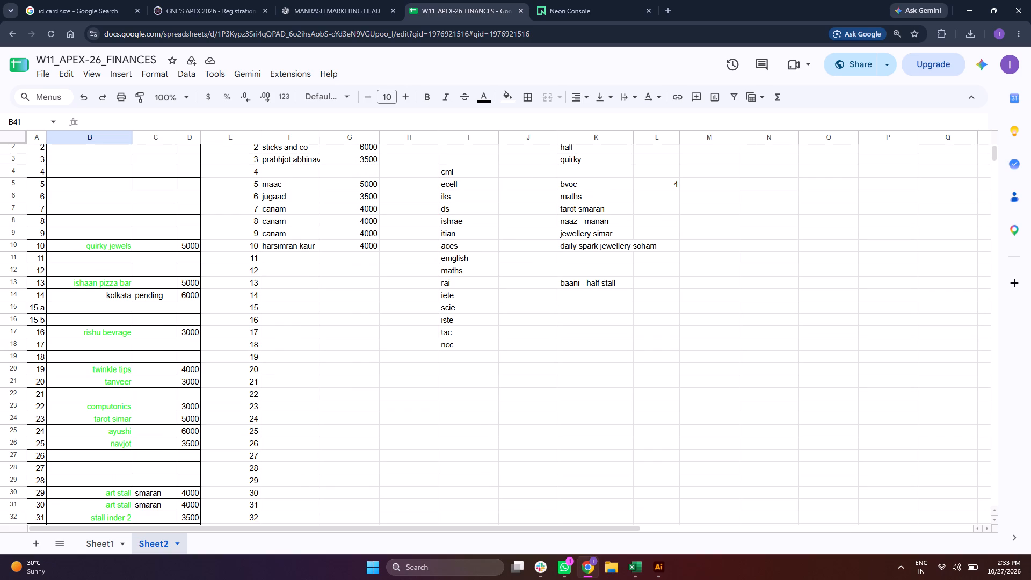
click(113, 262)
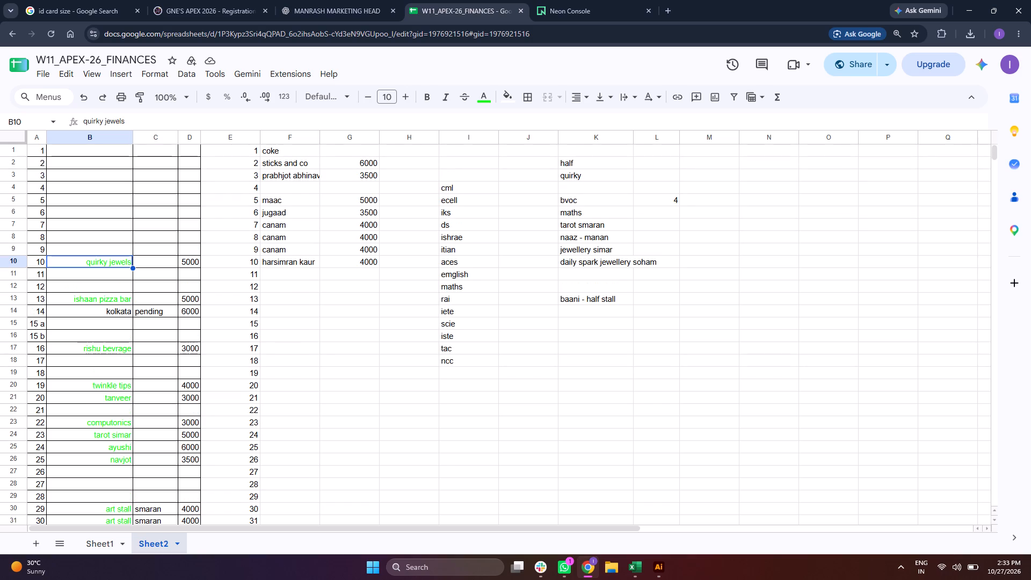
click(114, 296)
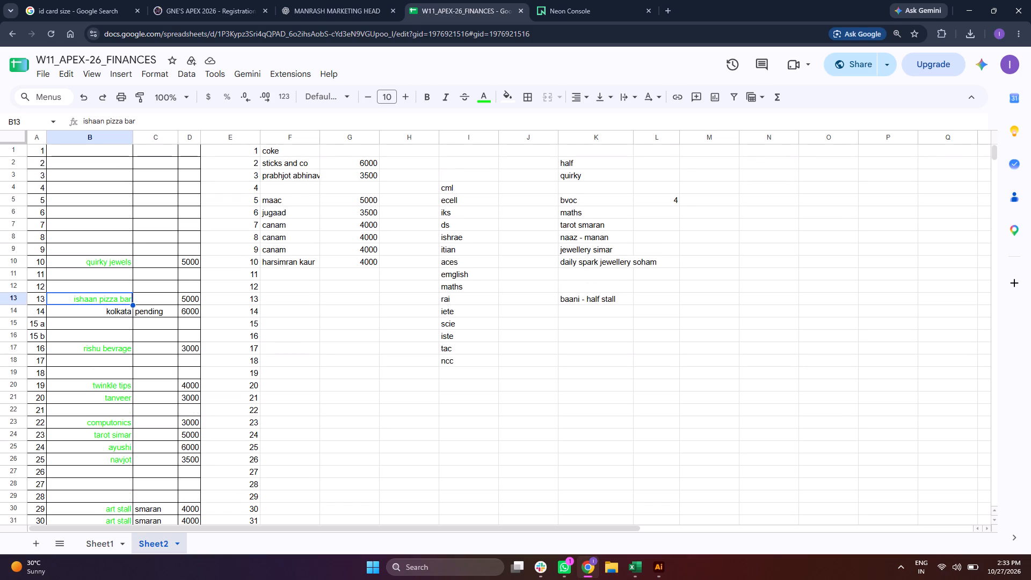
click(288, 271)
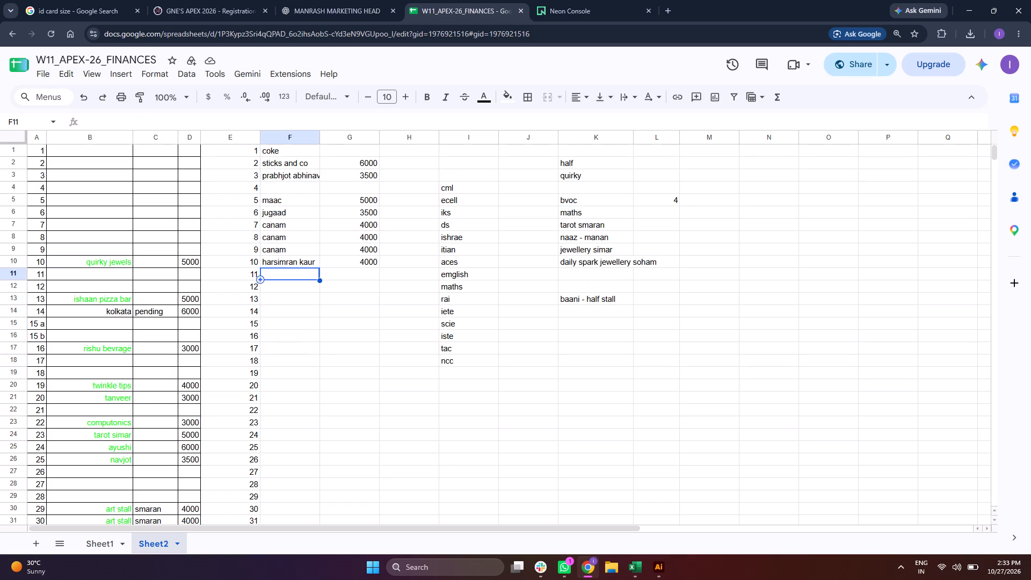
click(657, 570)
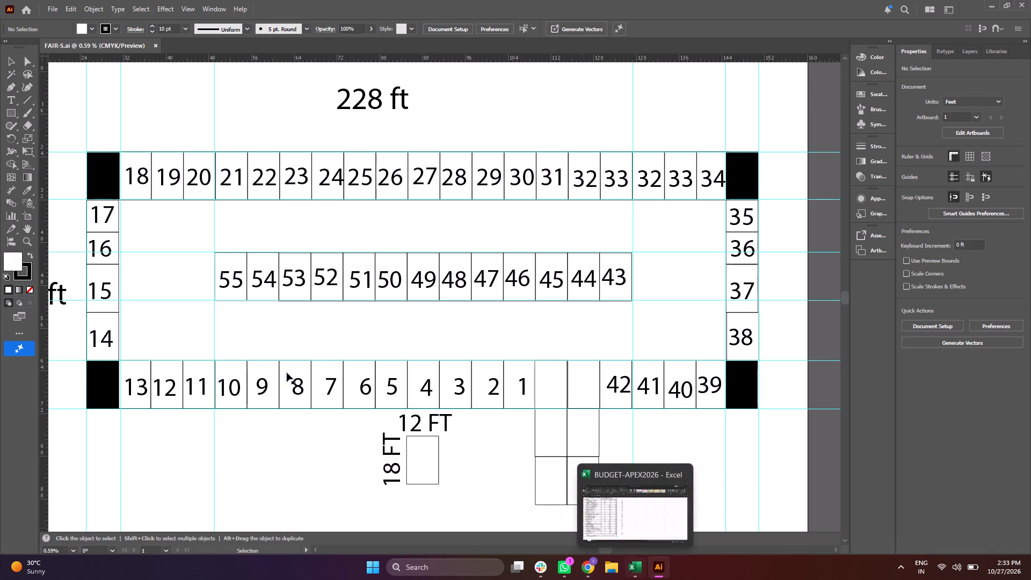
click(590, 561)
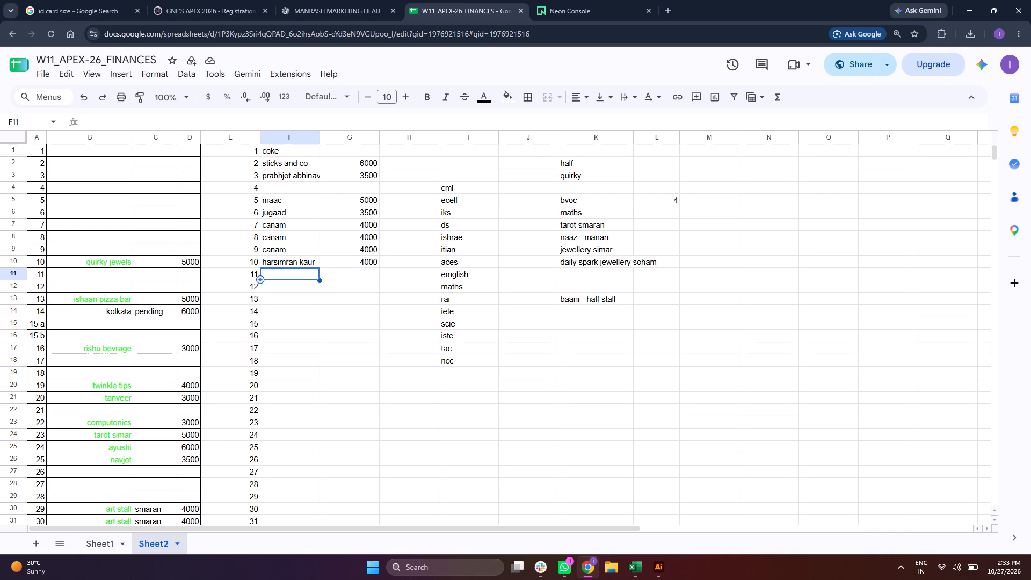
click(291, 294)
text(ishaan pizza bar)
click(359, 296)
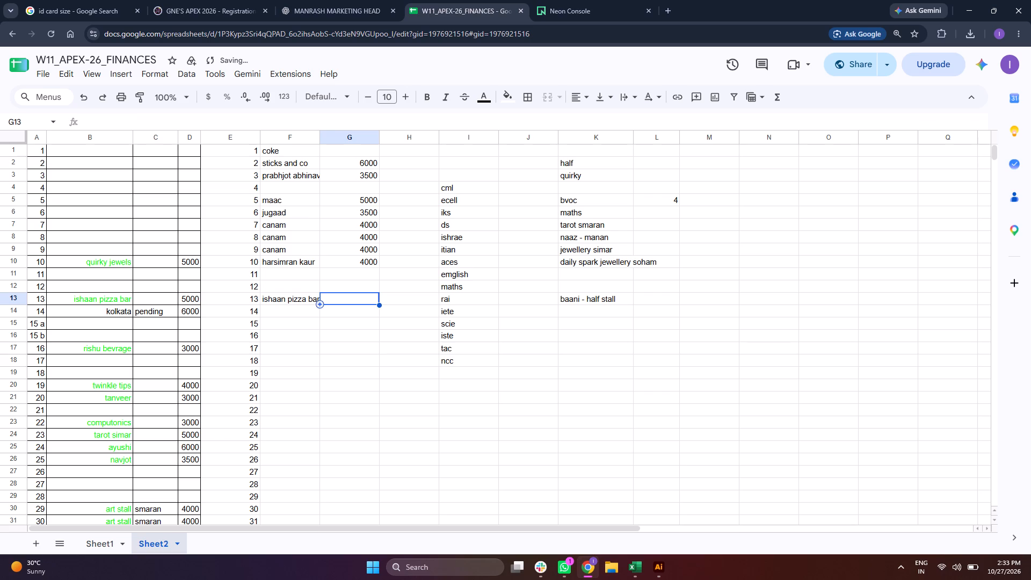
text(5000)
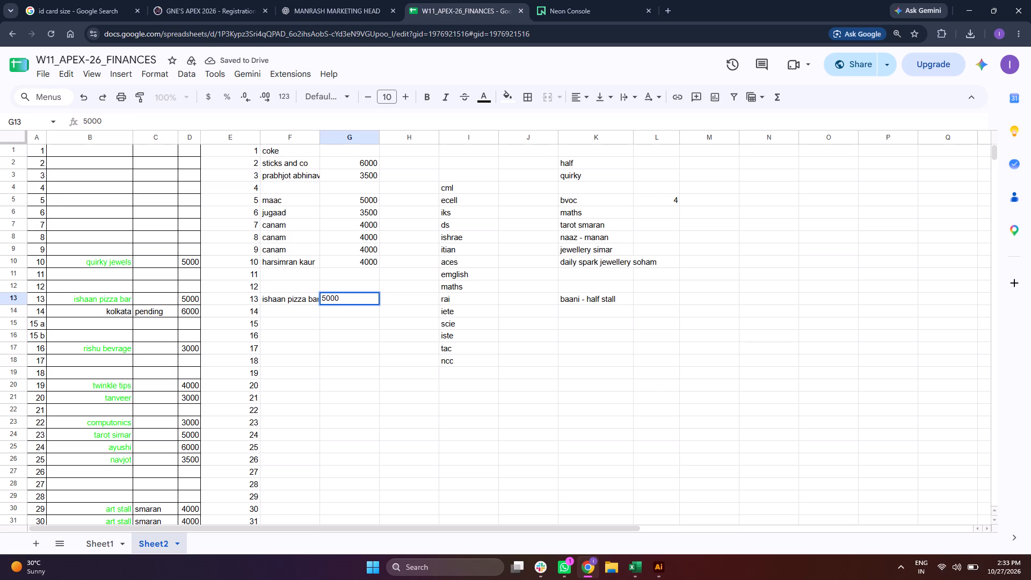
click(310, 386)
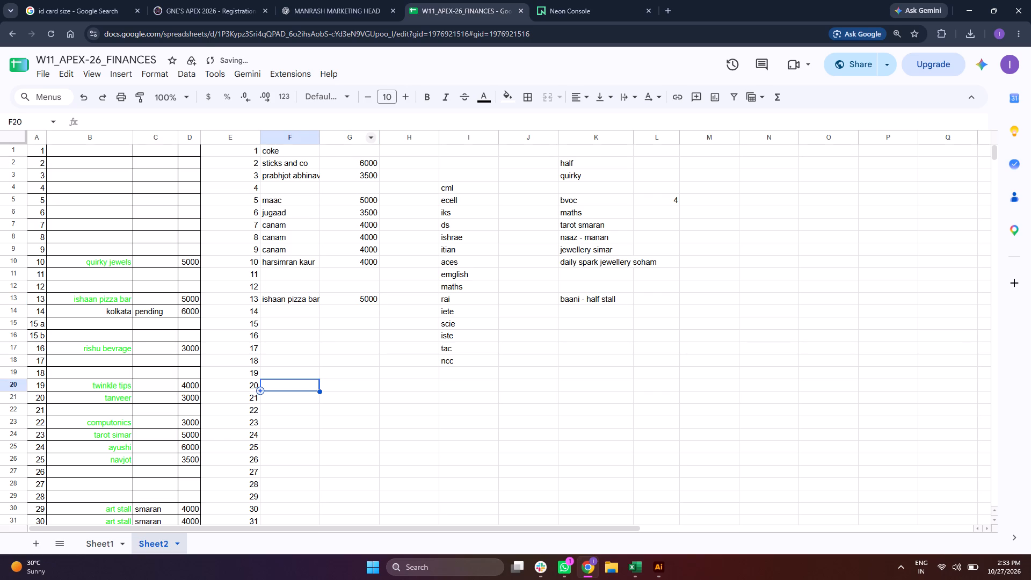
Clear the ishaan pizza bar name and its amount from stall 13 of the original list.
click(107, 297)
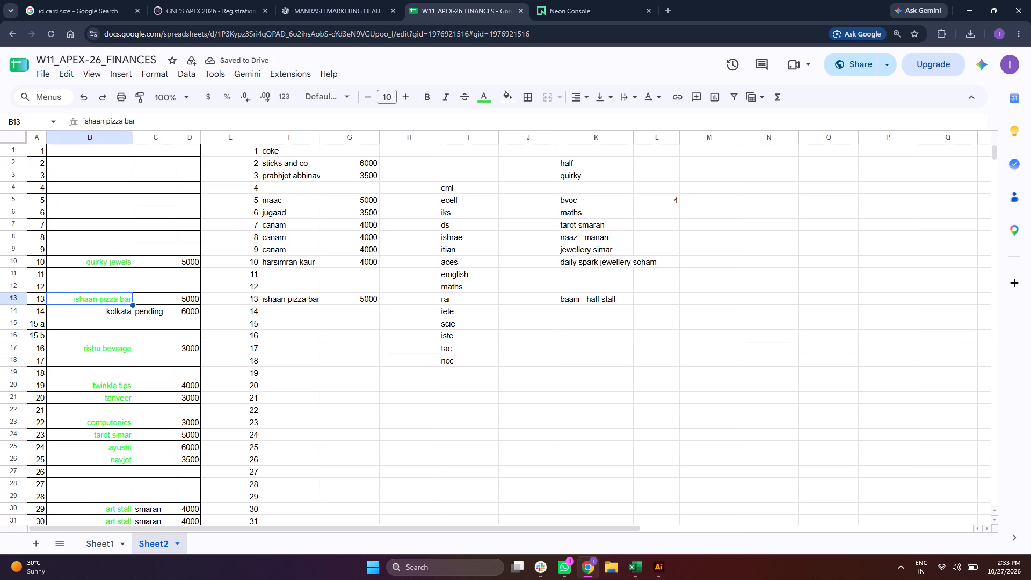
key(BackSpace)
key(Right)
key(Right)
key(BackSpace)
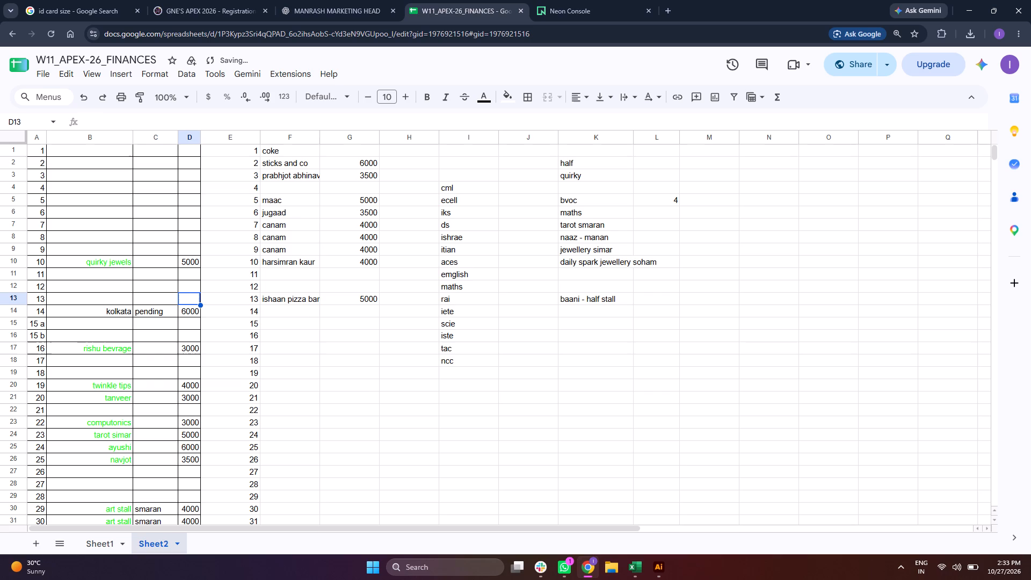
Enter "kolkata" with amount 6000 for stall 14 in the new list.
click(293, 310)
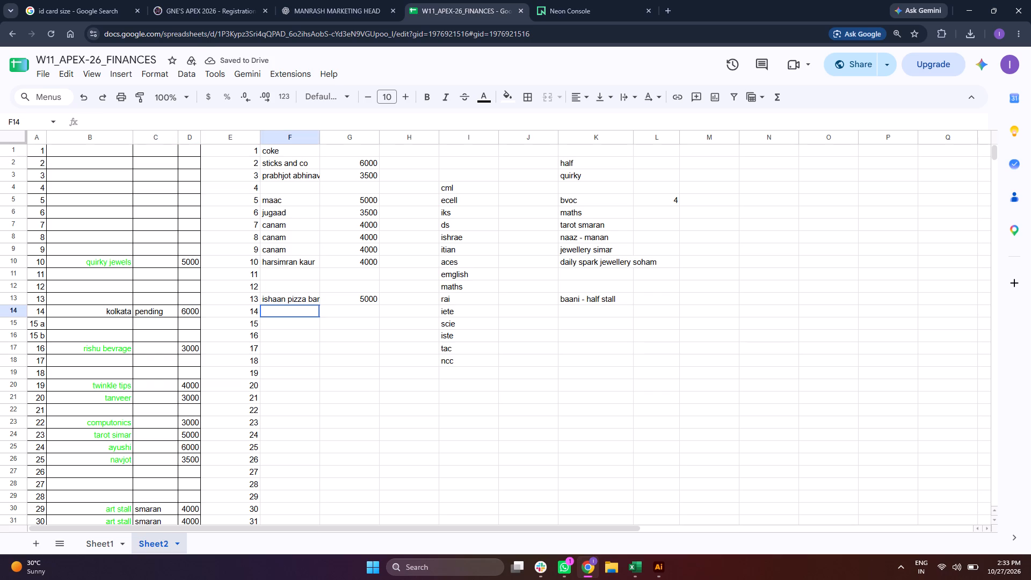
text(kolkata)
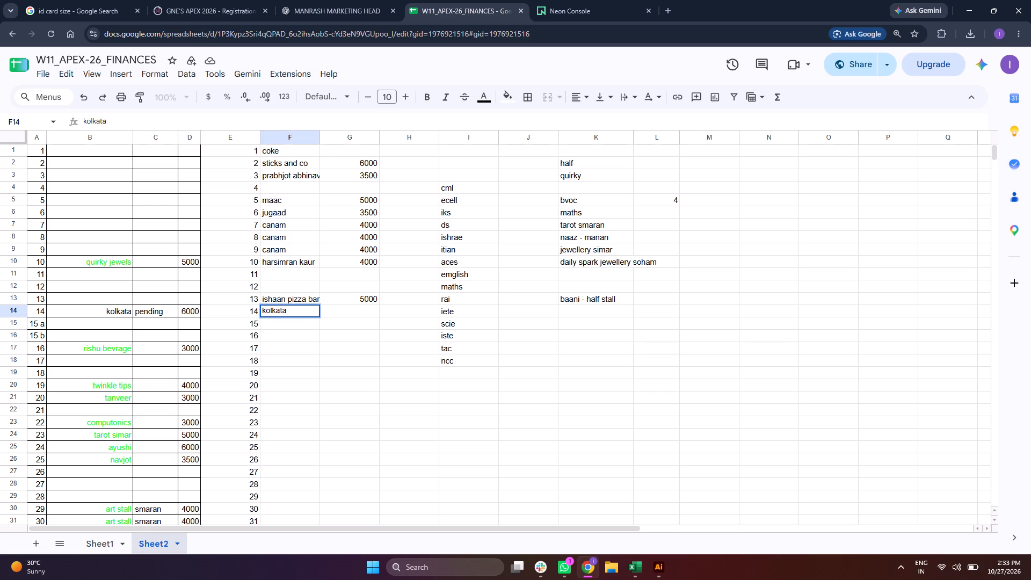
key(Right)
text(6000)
Clear the kolkata name, its pending note and its amount from stall 14 of the original list.
click(126, 314)
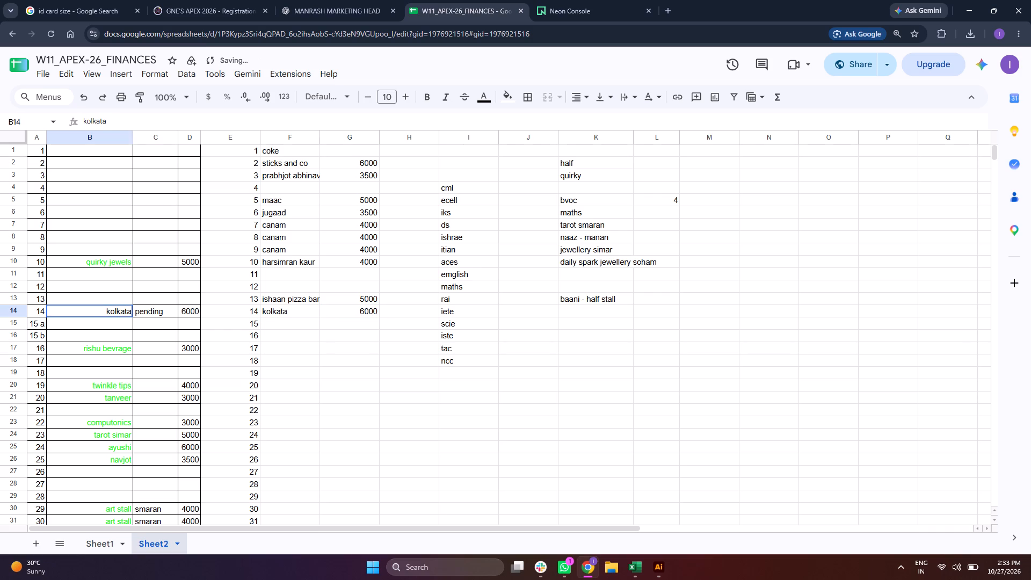
key(BackSpace)
key(Right)
key(BackSpace)
key(Right)
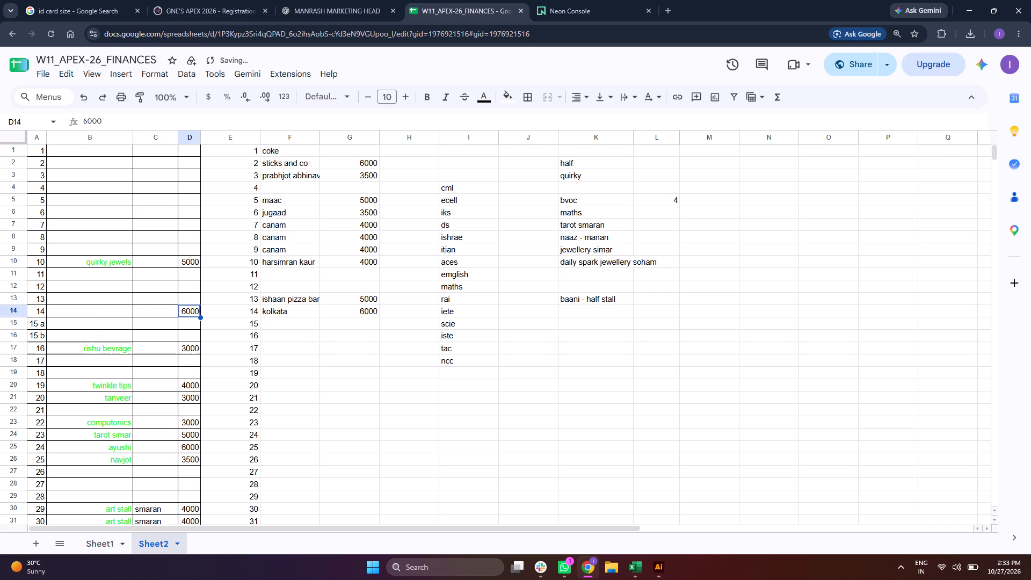
key(BackSpace)
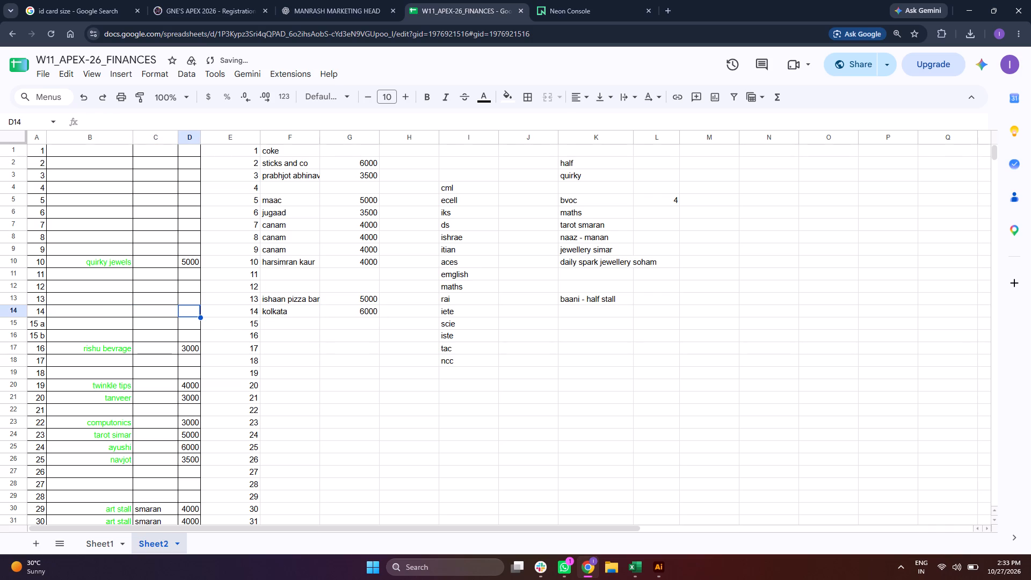
Consult the stall layout in Illustrator again and enter "rishu bevrage" with 3000 for stall 15 in the new list.
click(277, 320)
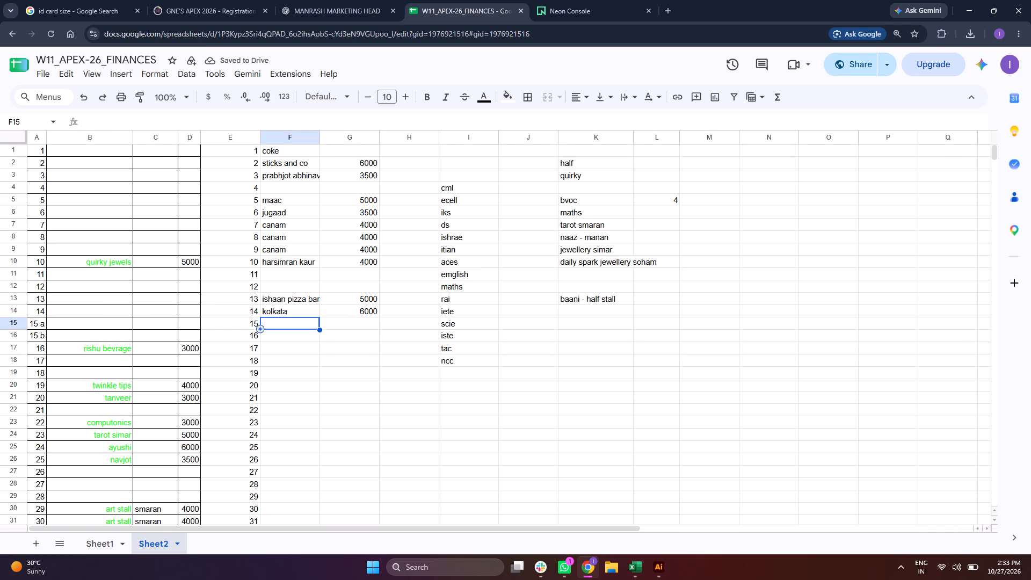
click(656, 568)
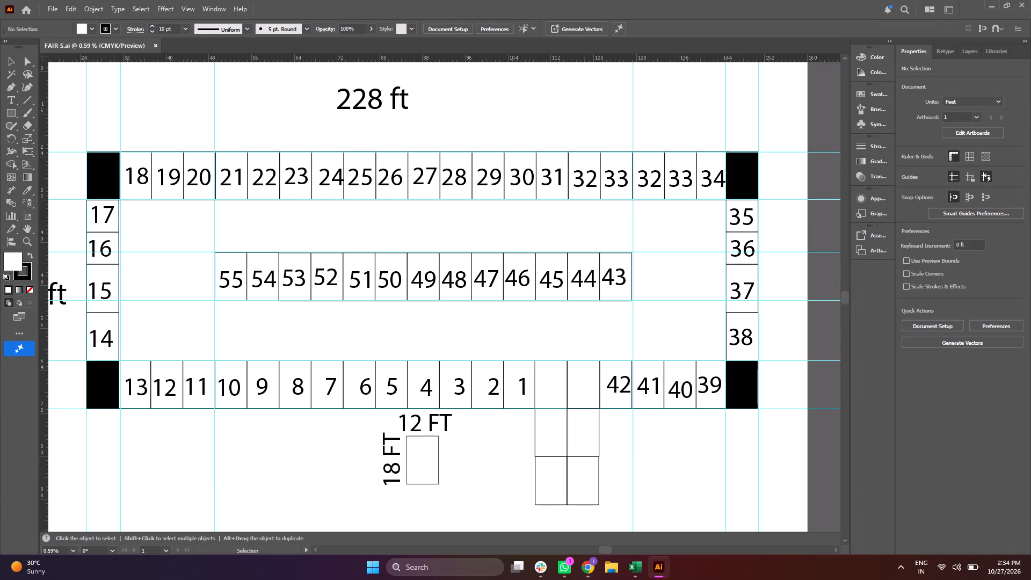
click(600, 567)
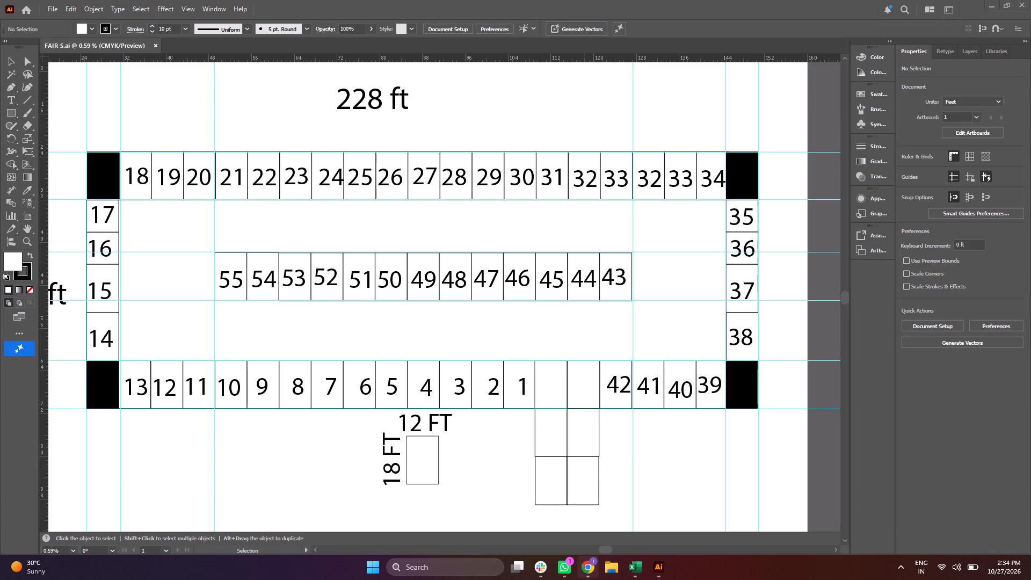
click(593, 567)
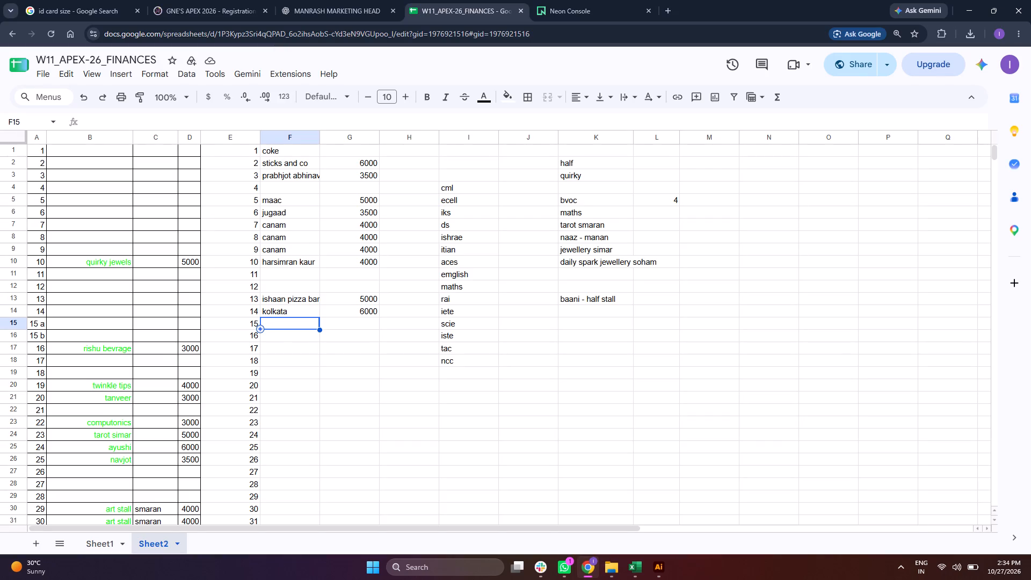
click(281, 326)
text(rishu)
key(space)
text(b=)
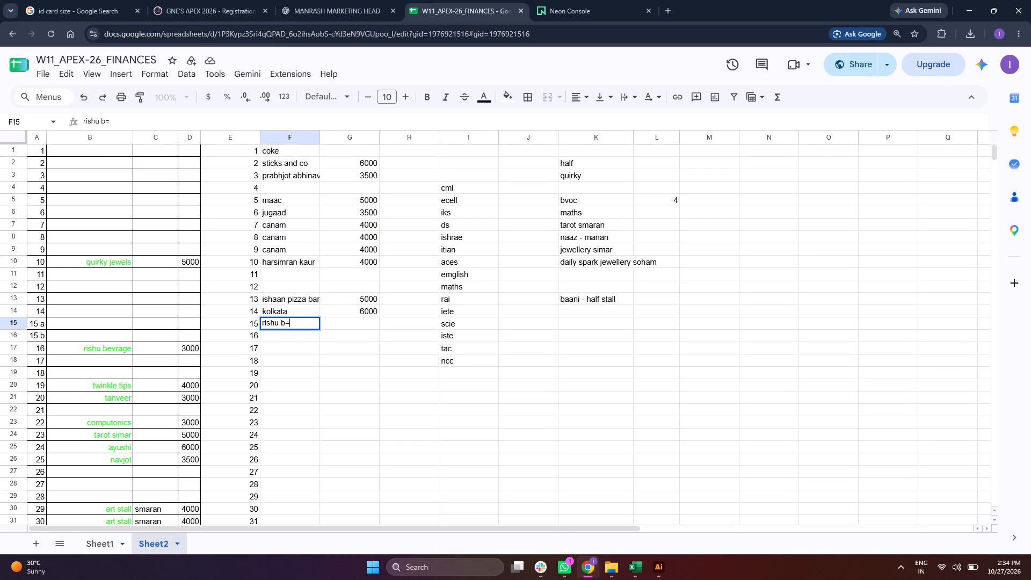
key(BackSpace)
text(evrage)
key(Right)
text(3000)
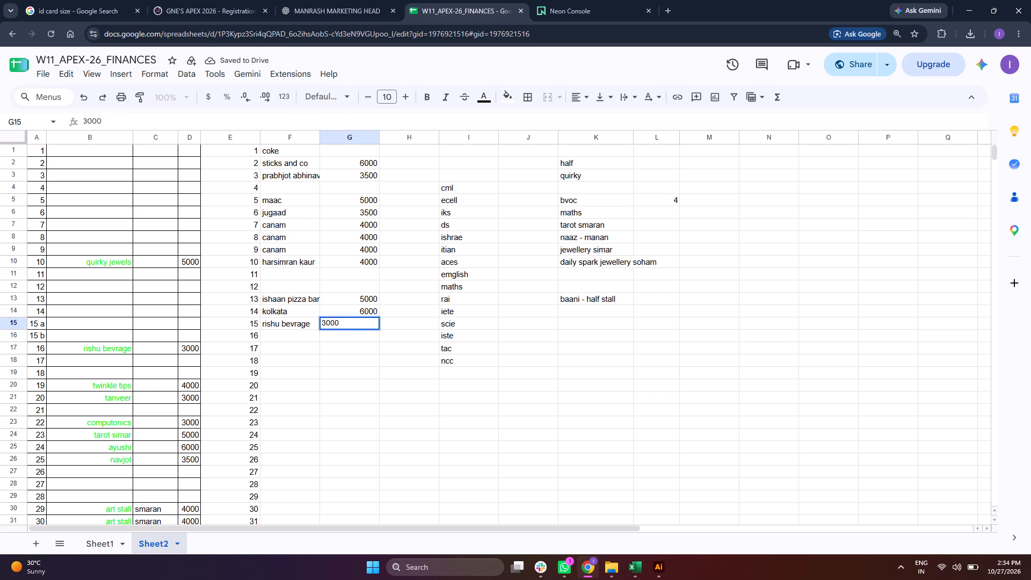
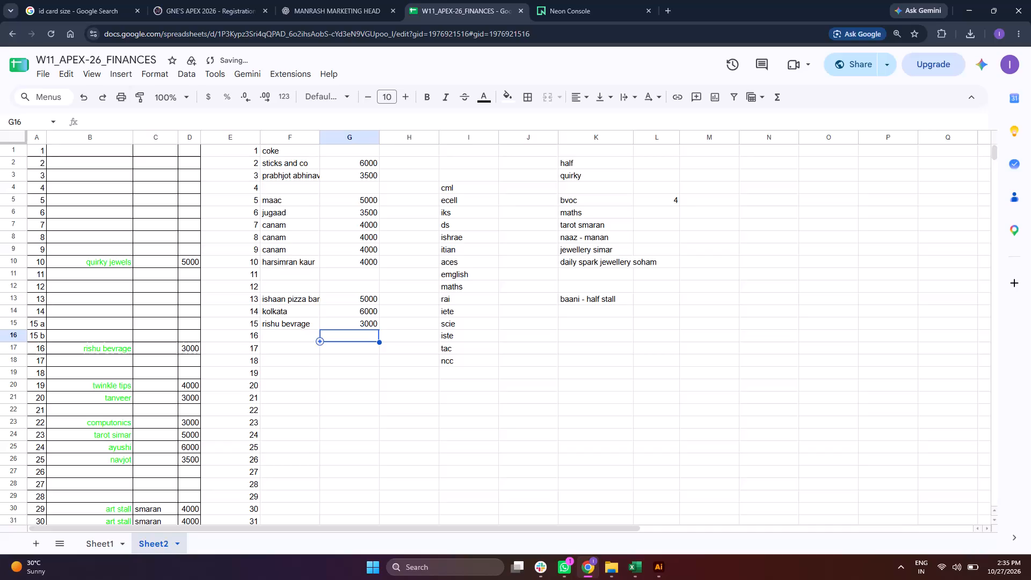
Clear the rishu bevrage name and its amount from stall 15 of the new list.
key(Left)
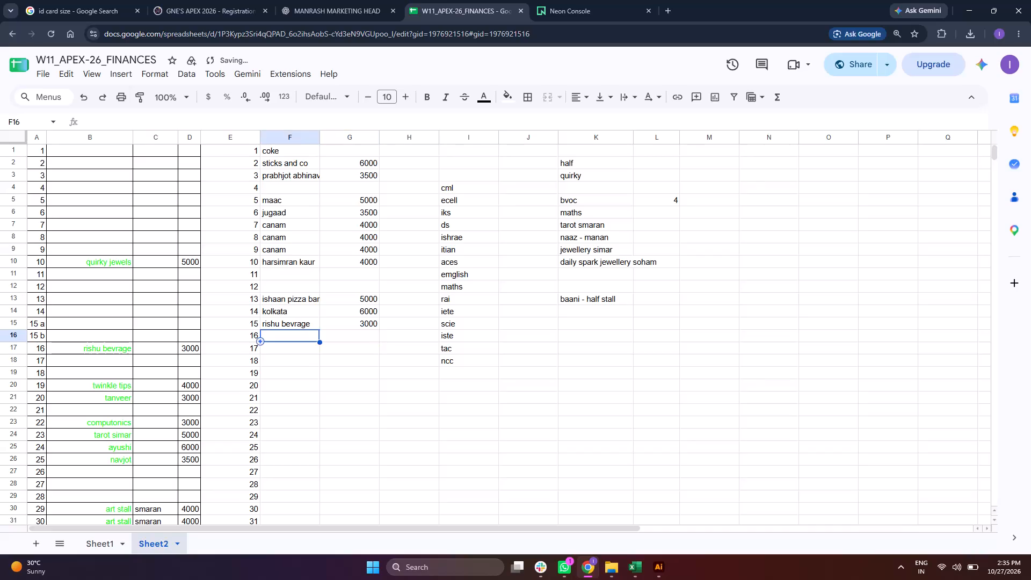
key(Up)
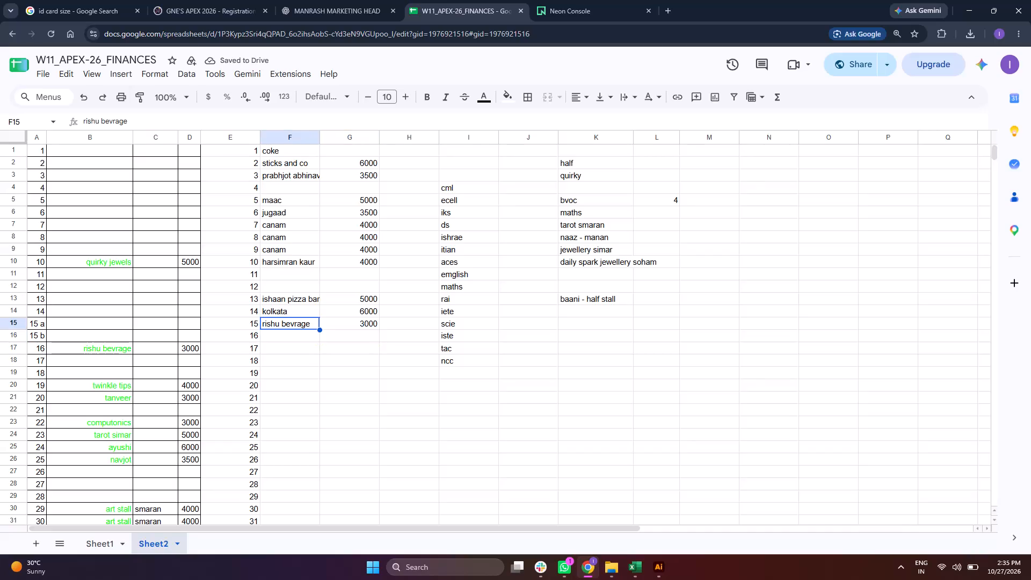
key(Right)
key(BackSpace)
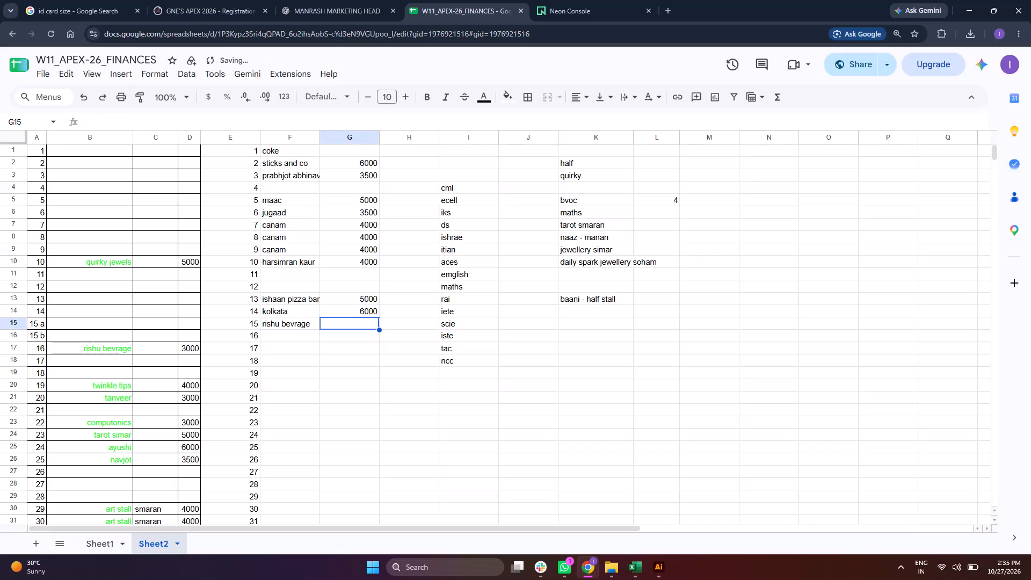
key(Left)
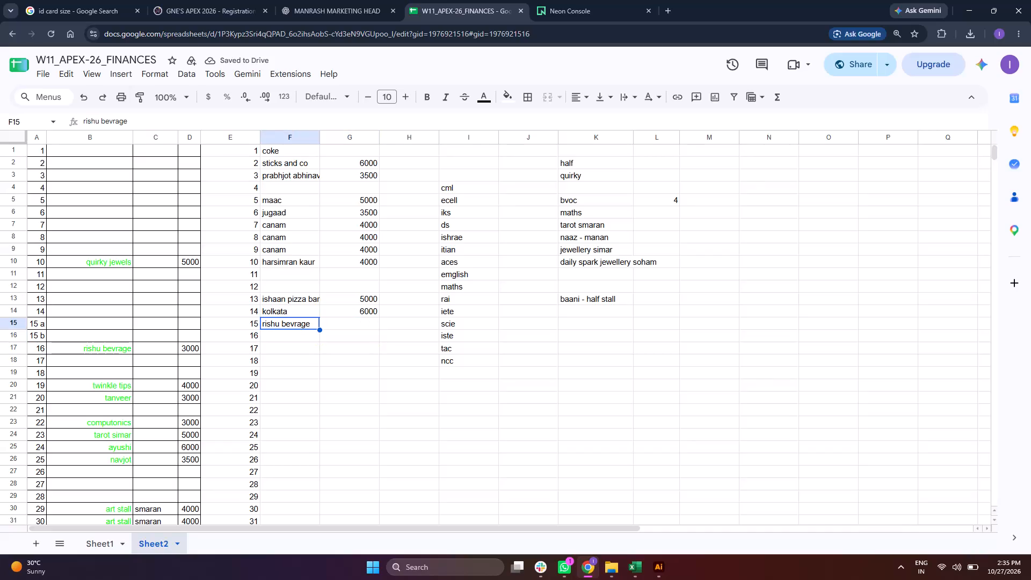
key(BackSpace)
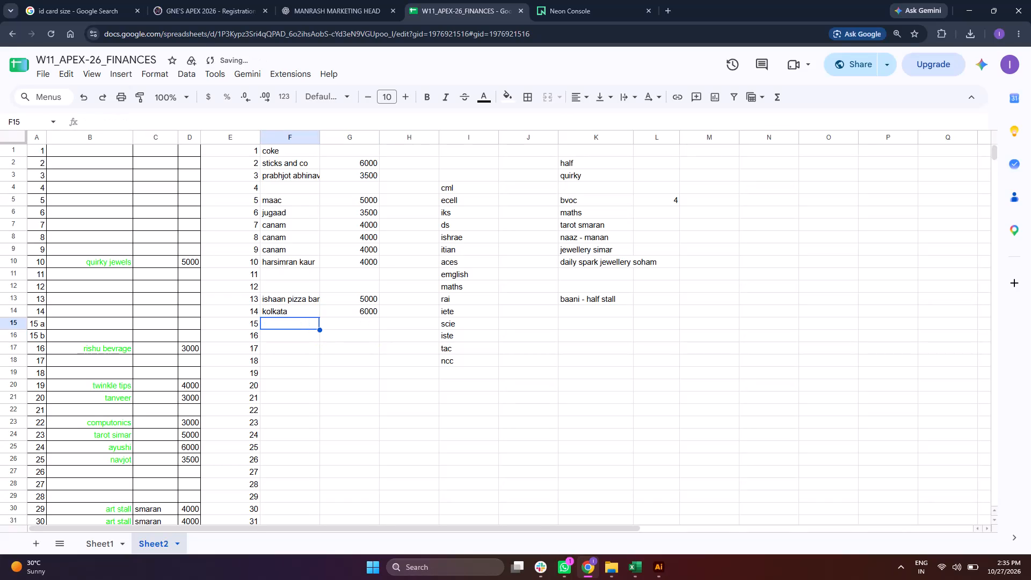
Check the stall layout in Illustrator and enter "rishu" with amount 3000 for stall 17 in the new list.
key(Down)
key(Down)
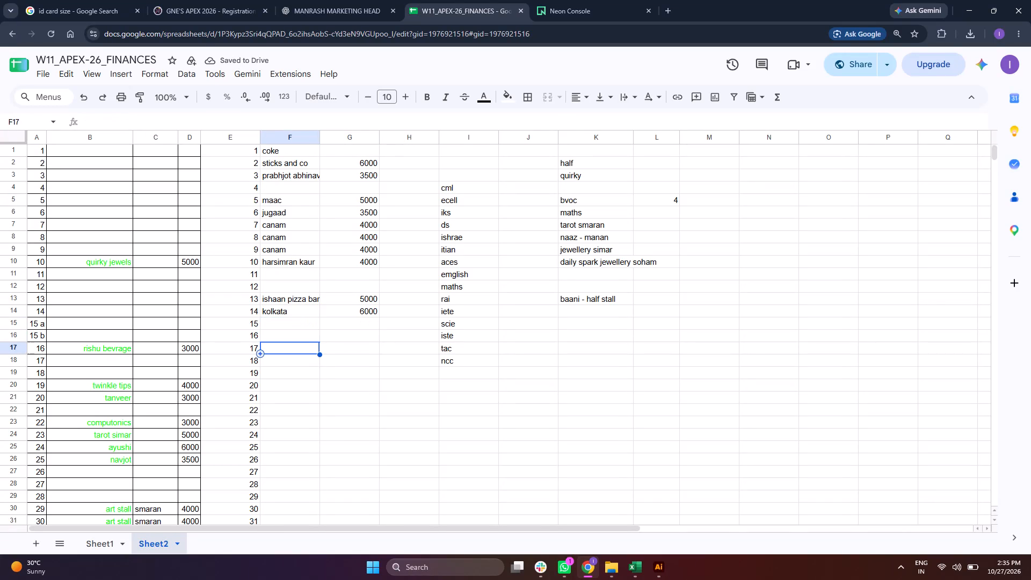
click(661, 569)
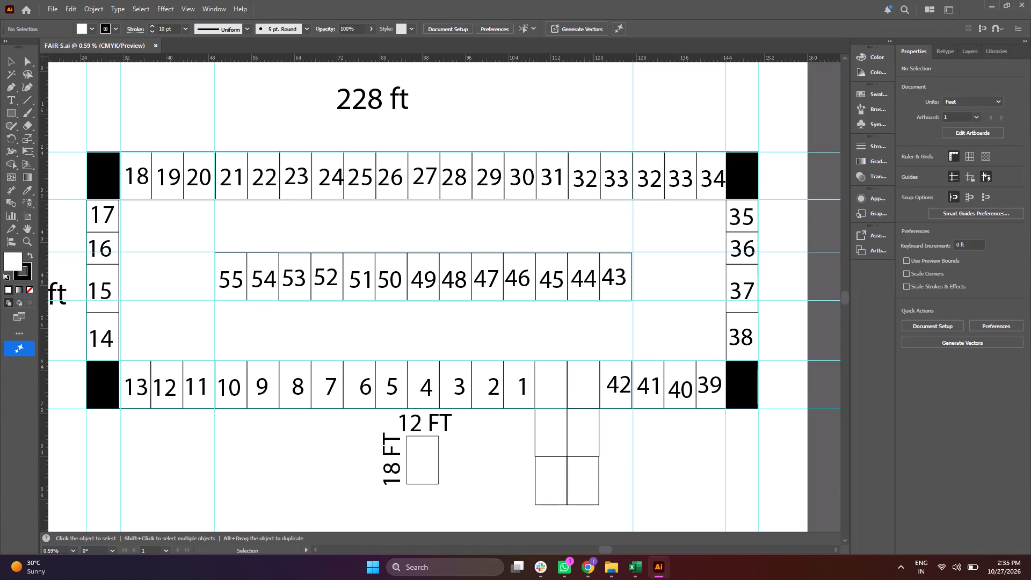
click(631, 536)
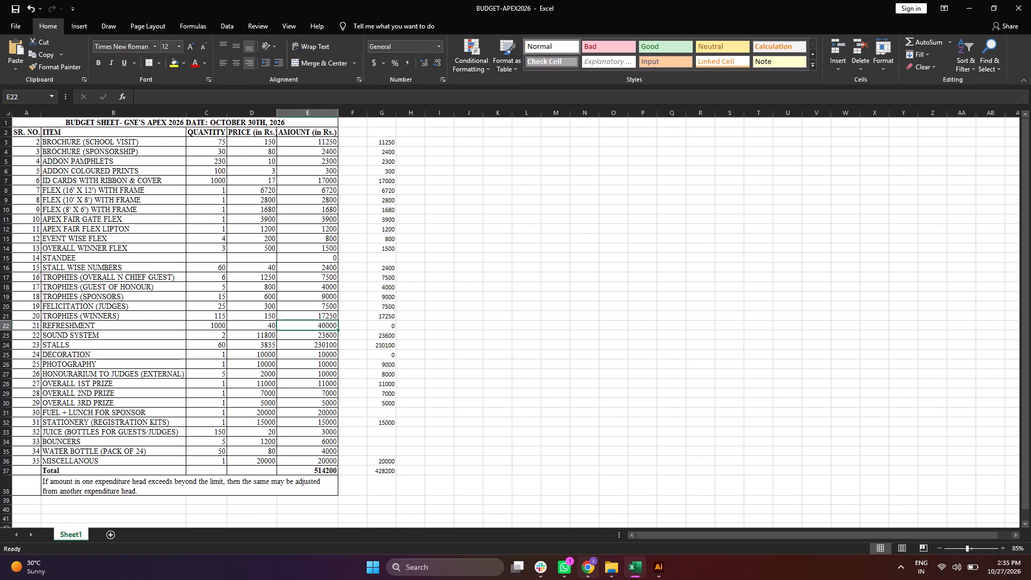
click(590, 563)
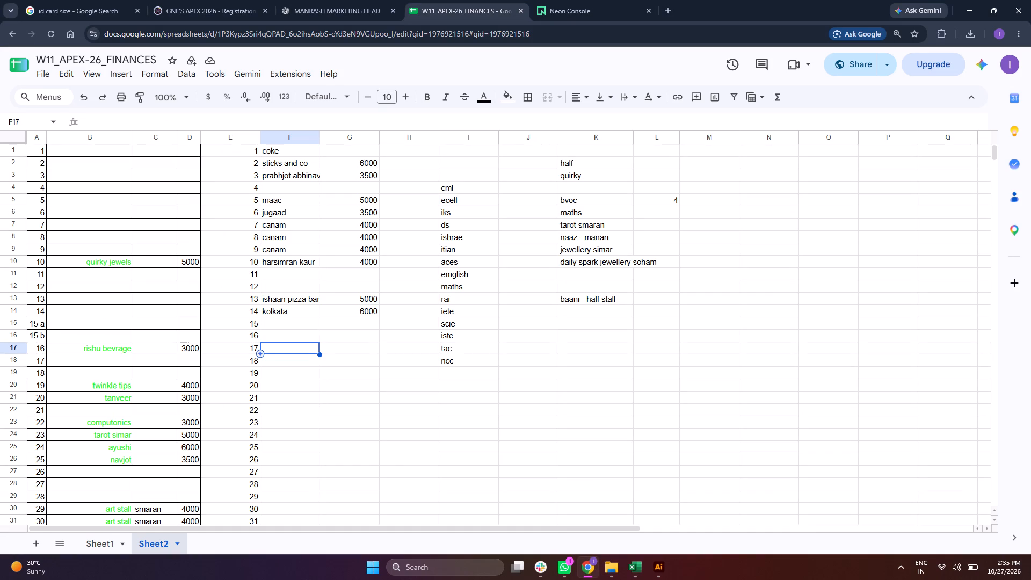
text(rishu)
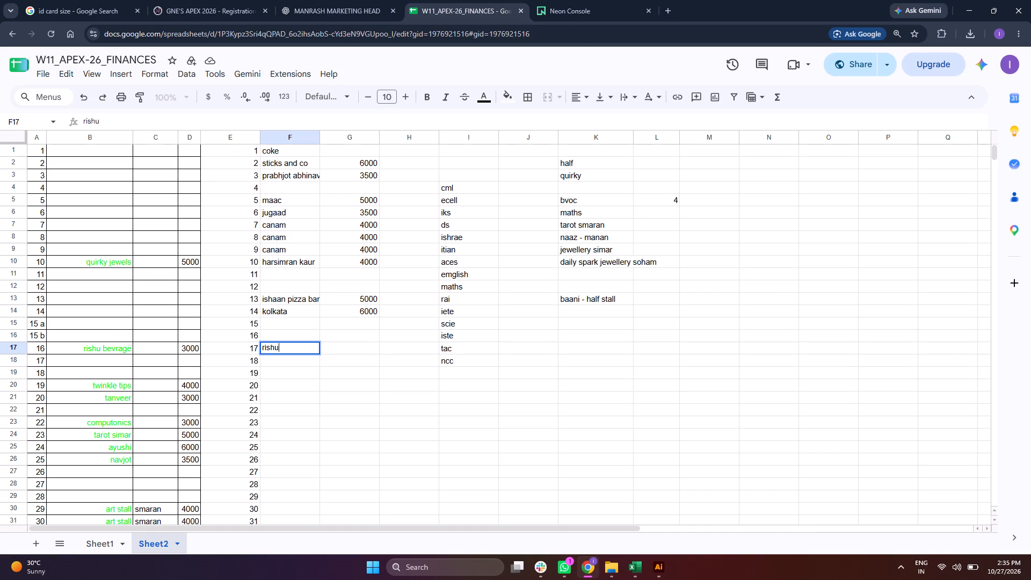
key(Right)
text(3000)
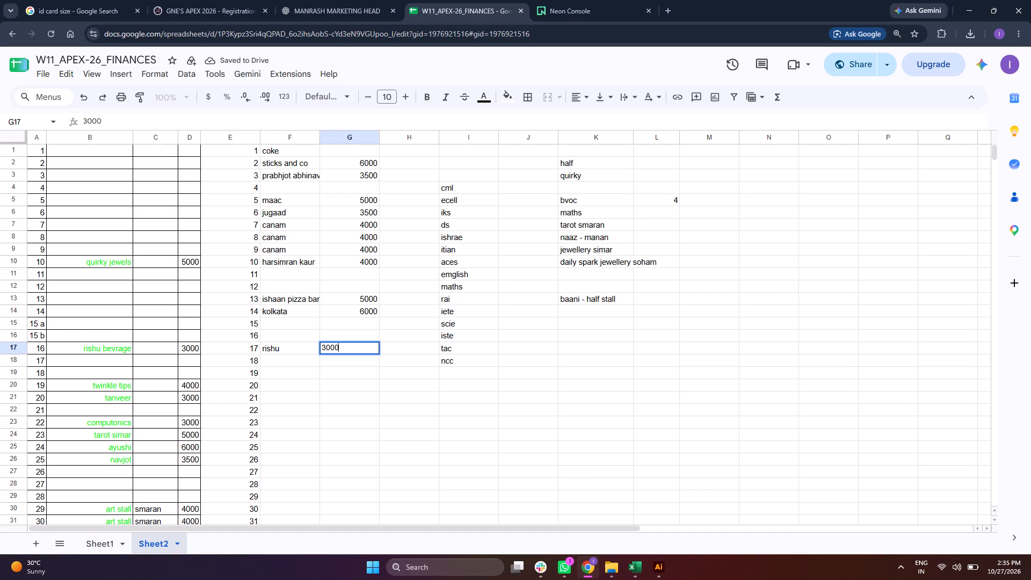
Clear the rishu bevrage name and its amount from stall 16 of the original list.
click(125, 350)
key(BackSpace)
key(Right)
key(Right)
key(BackSpace)
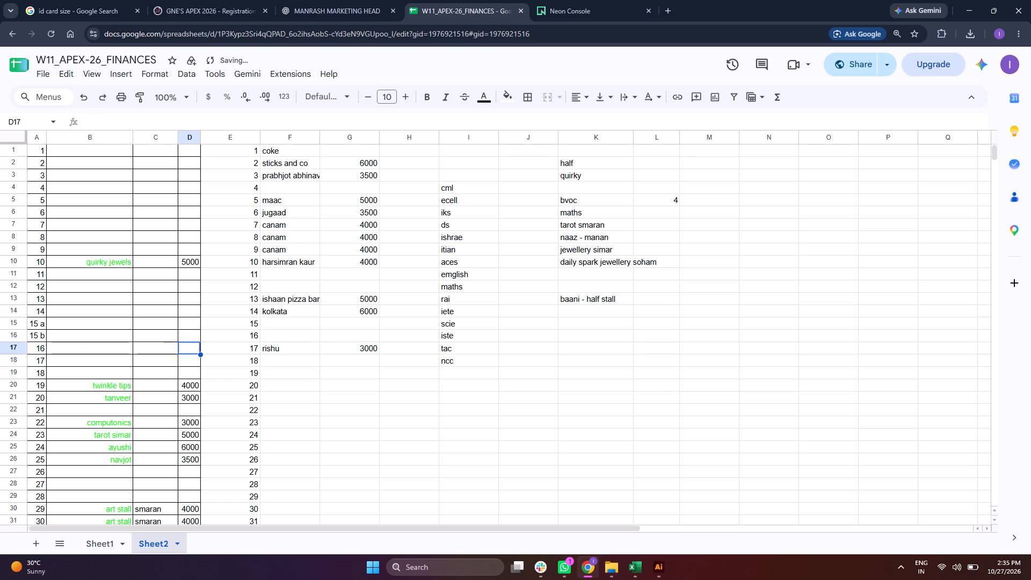
key(Down)
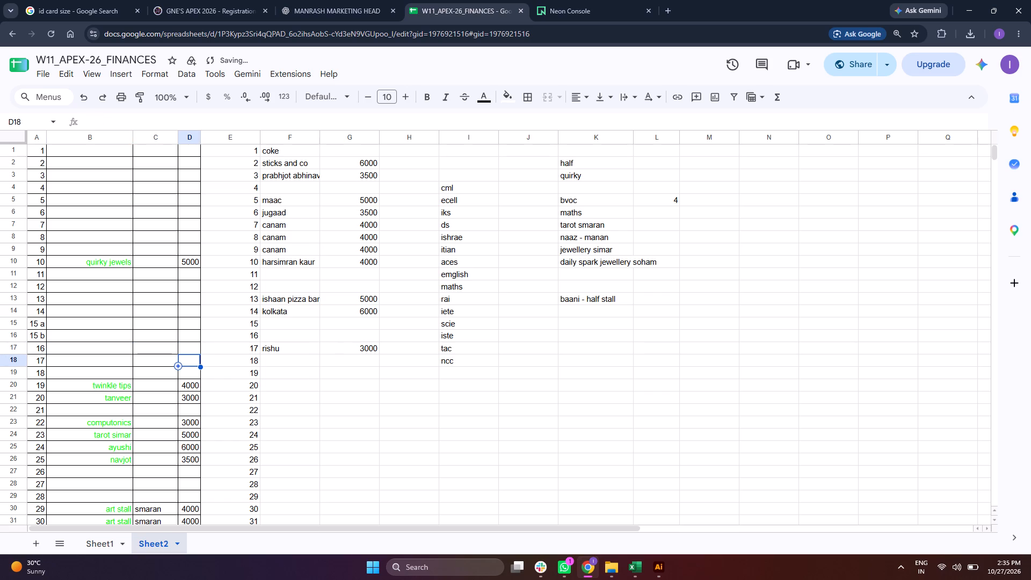
Check the stall layout in Illustrator and enter "twinkle tips" with amount 4000 for stall 19 in the new list.
click(650, 562)
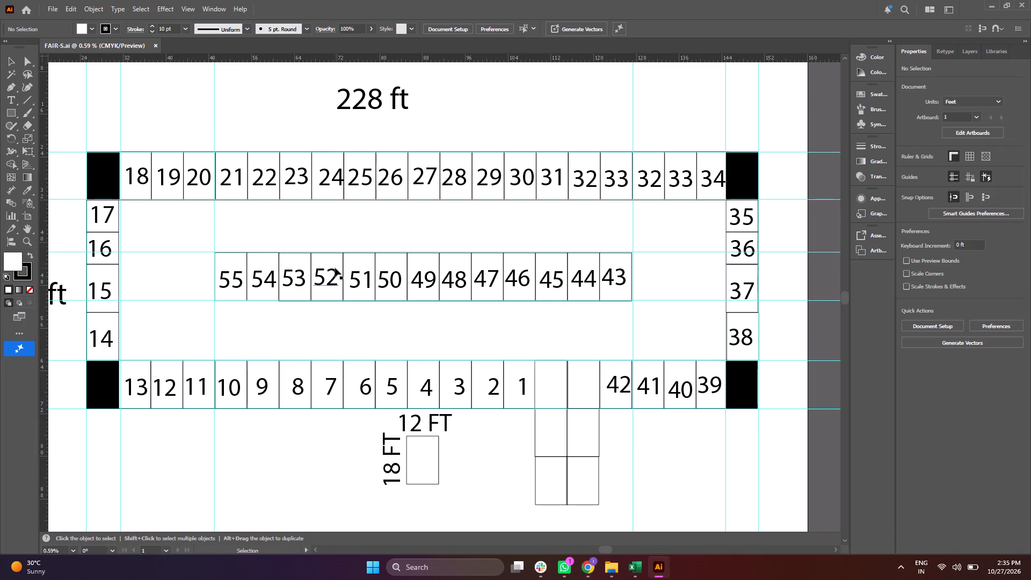
click(592, 577)
click(295, 386)
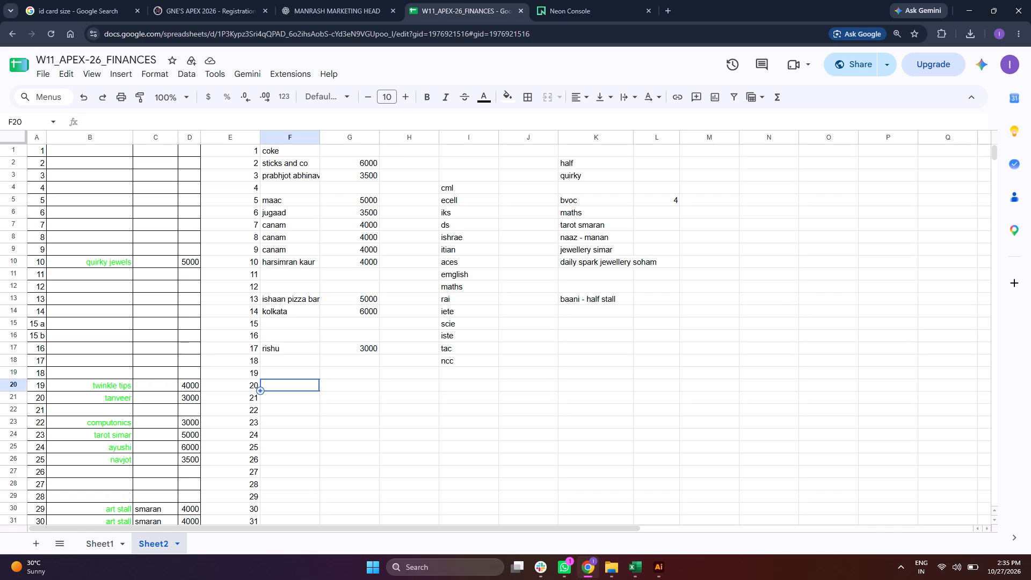
click(312, 372)
text(twinkle t)
text(ips)
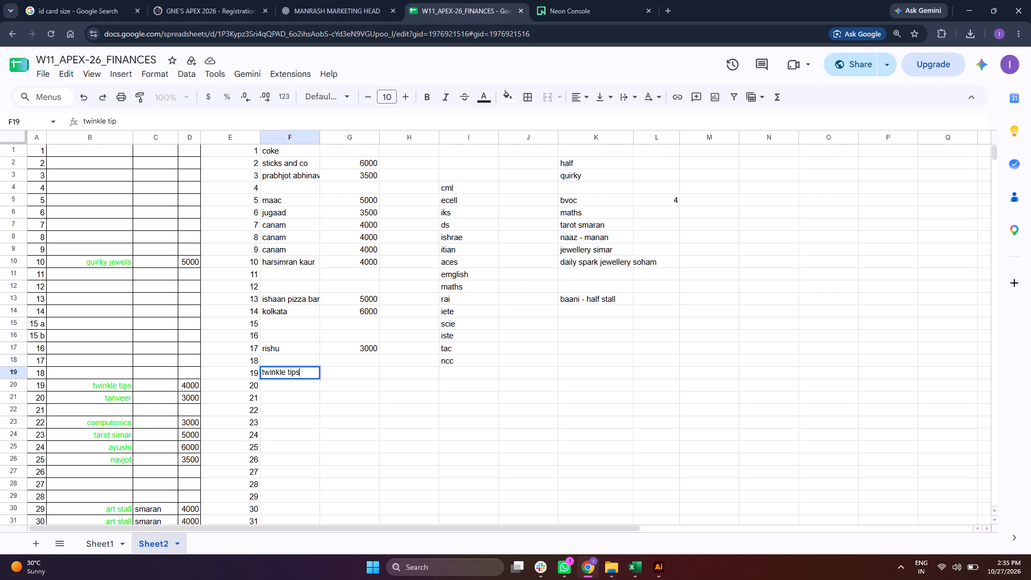
key(Right)
text(4000)
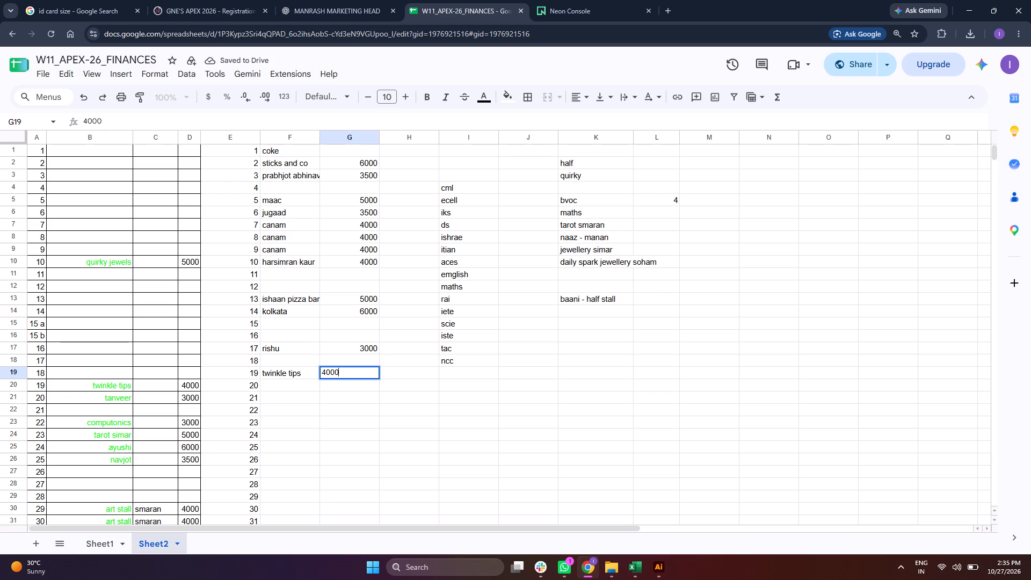
Clear the twinkle tips name and its amount from stall 19 of the original list.
click(115, 387)
key(BackSpace)
key(Right)
key(Right)
key(BackSpace)
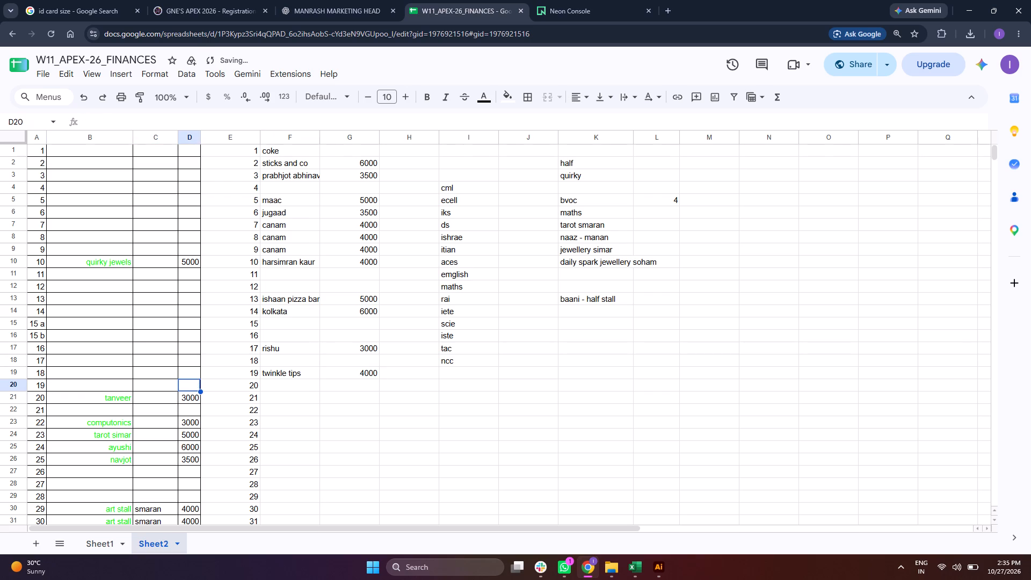
key(Down)
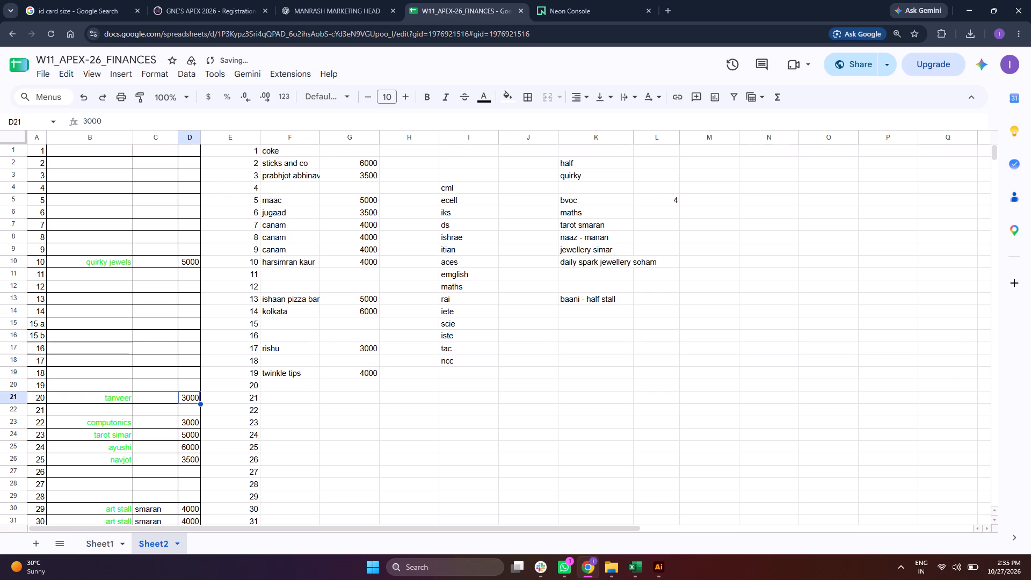
Enter "tanveer" with amount 3000 for stall 20 in the new list.
click(299, 385)
text(tanveer)
key(Right)
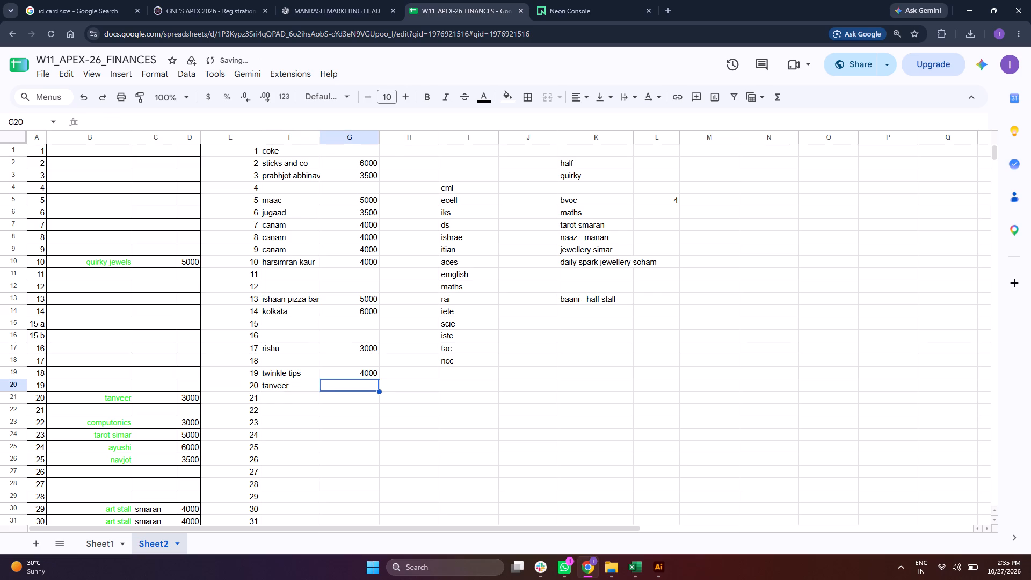
text(3000)
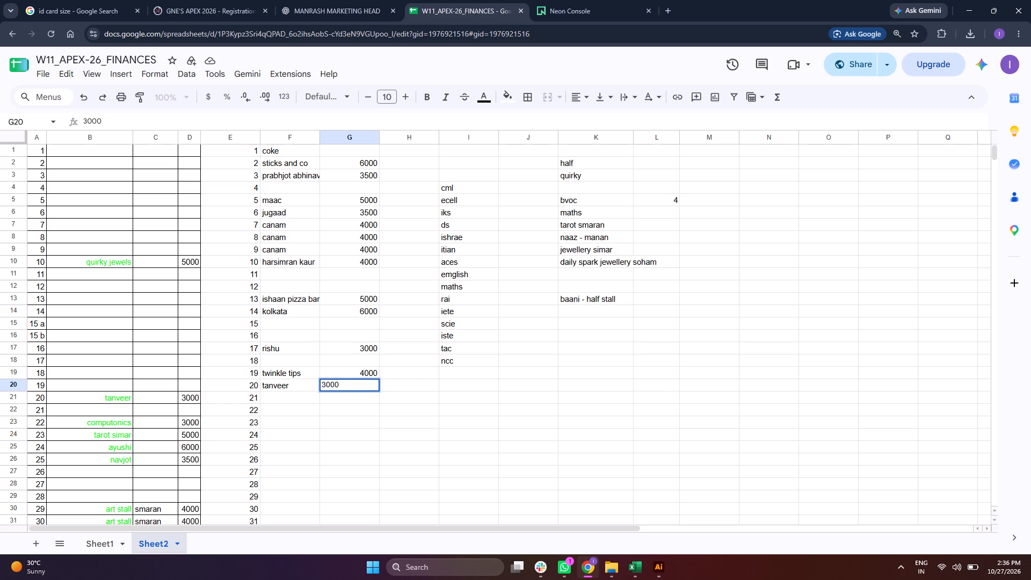
key(Return)
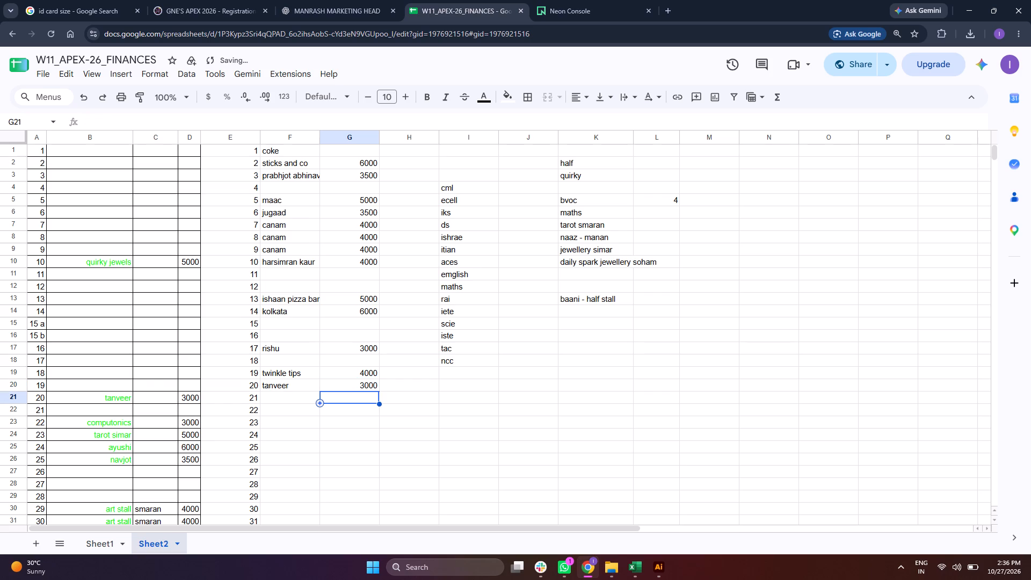
Clear the tanveer name and its amount from stall 20 of the original list.
click(119, 395)
key(BackSpace)
key(Right)
key(Right)
key(BackSpace)
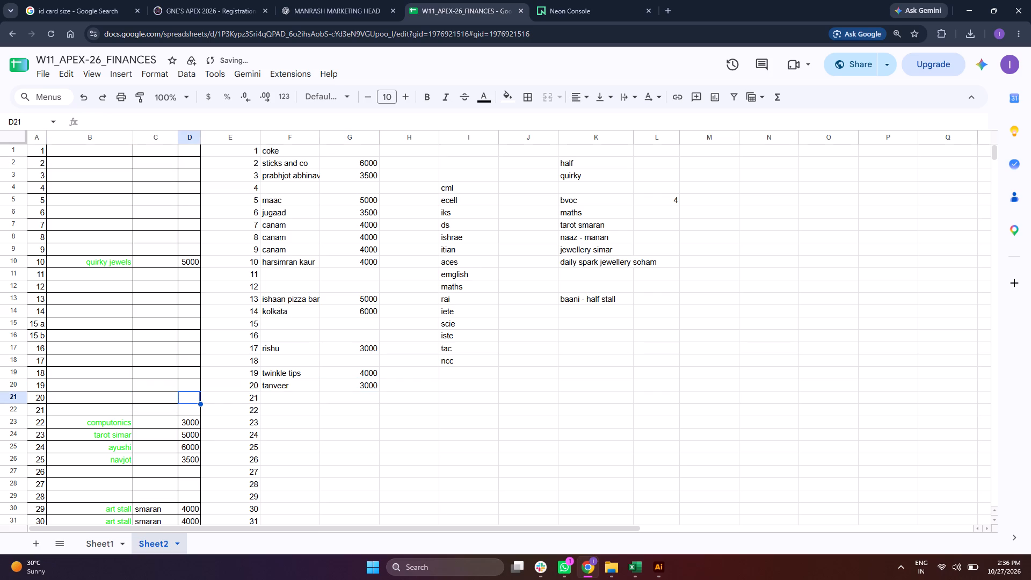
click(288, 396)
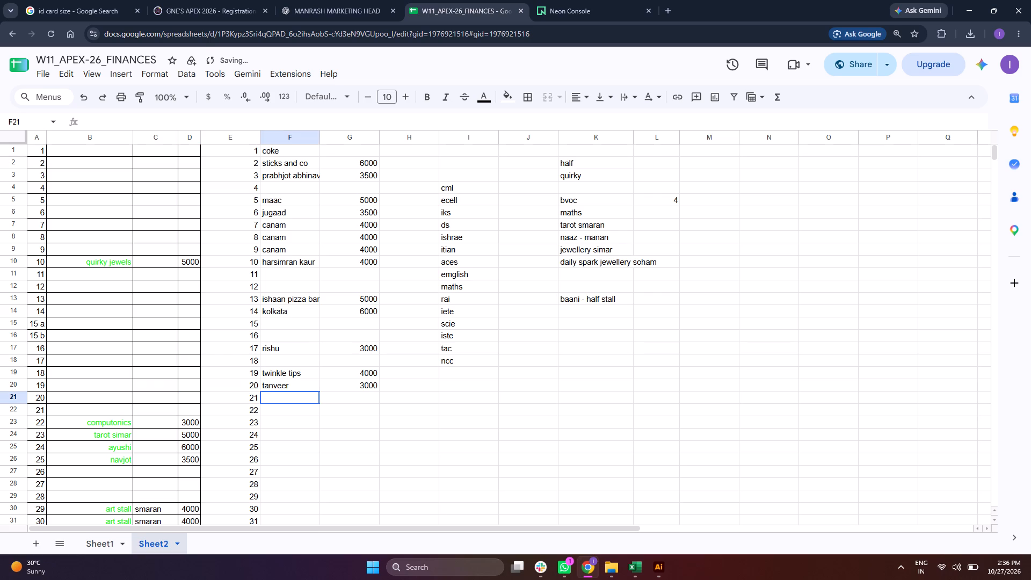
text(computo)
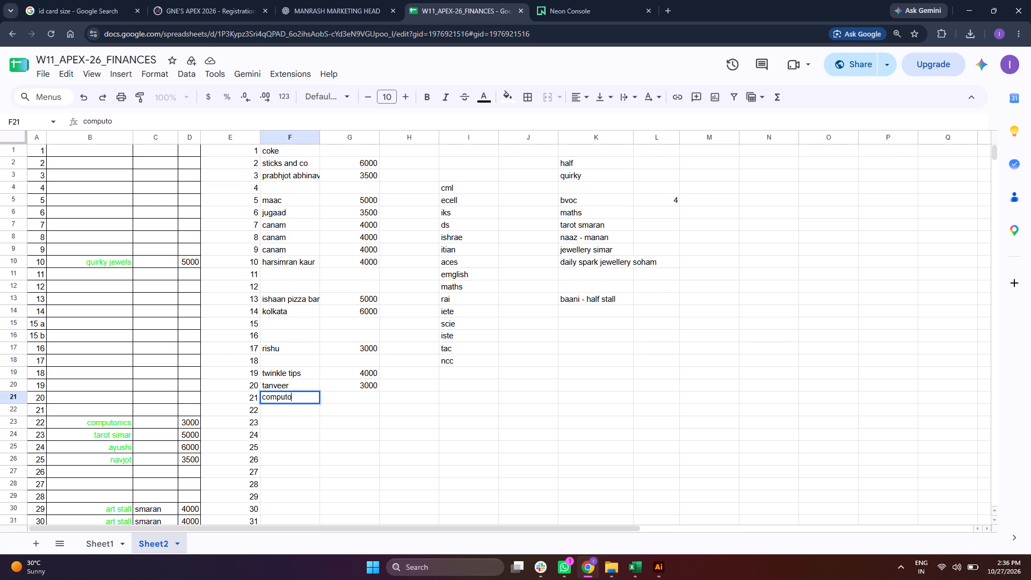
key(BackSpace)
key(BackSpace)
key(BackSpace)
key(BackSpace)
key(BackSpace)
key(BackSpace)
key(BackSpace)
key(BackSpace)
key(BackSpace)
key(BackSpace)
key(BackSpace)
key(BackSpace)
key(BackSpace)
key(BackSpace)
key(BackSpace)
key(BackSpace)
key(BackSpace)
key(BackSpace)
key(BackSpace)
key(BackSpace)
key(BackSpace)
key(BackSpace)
Check the stall layout in Illustrator and enter the name "computonics" for stall 16 in the new list.
click(659, 567)
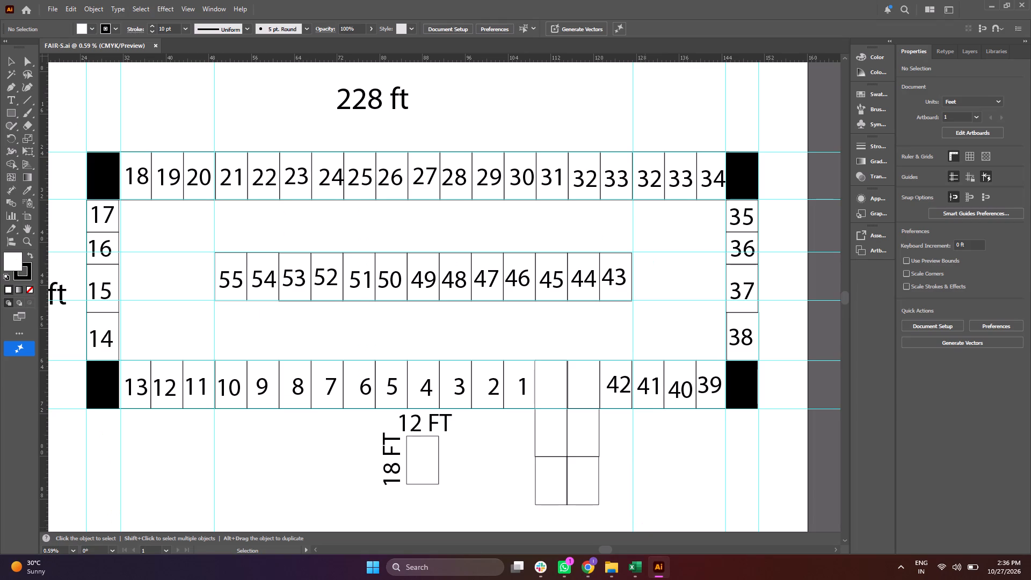
click(587, 572)
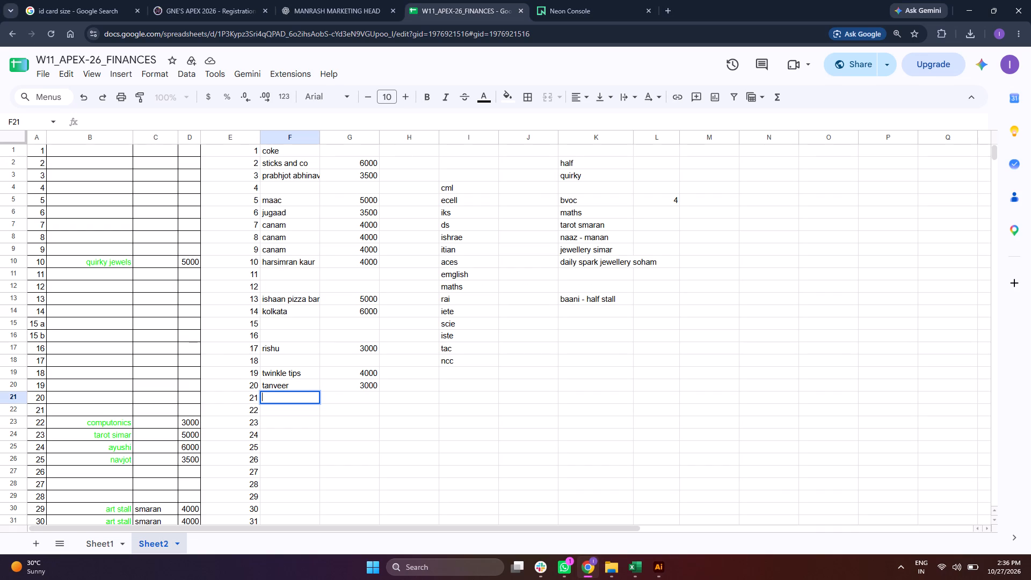
click(284, 342)
text(computo)
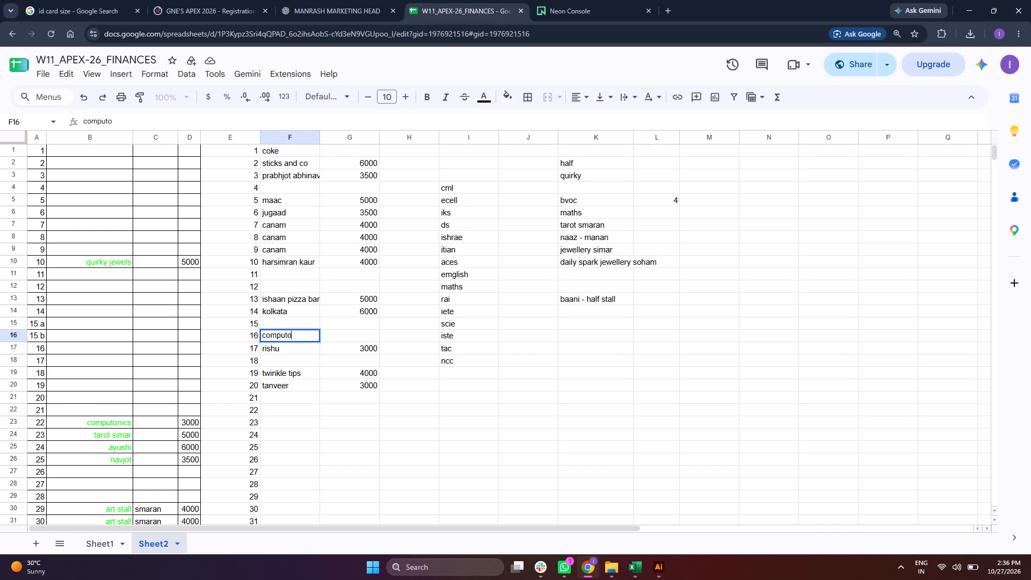
text(ni)
text(cs)
key(Right)
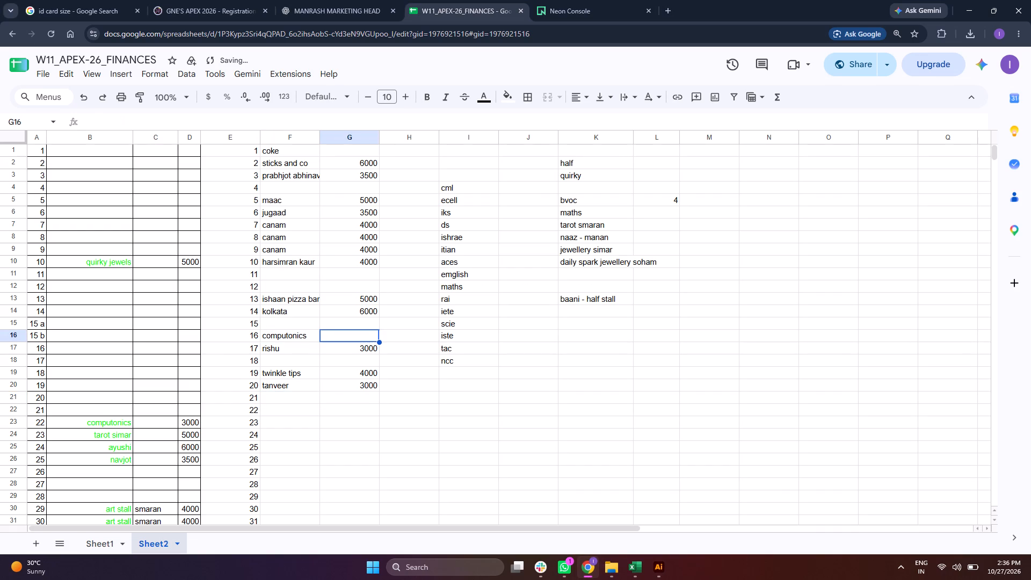
text(3000)
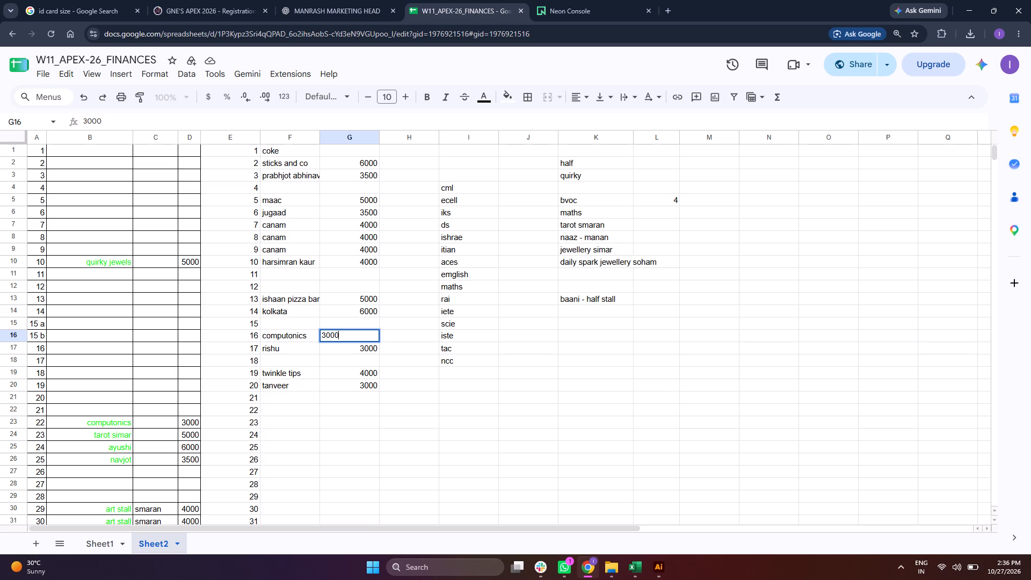
key(Escape)
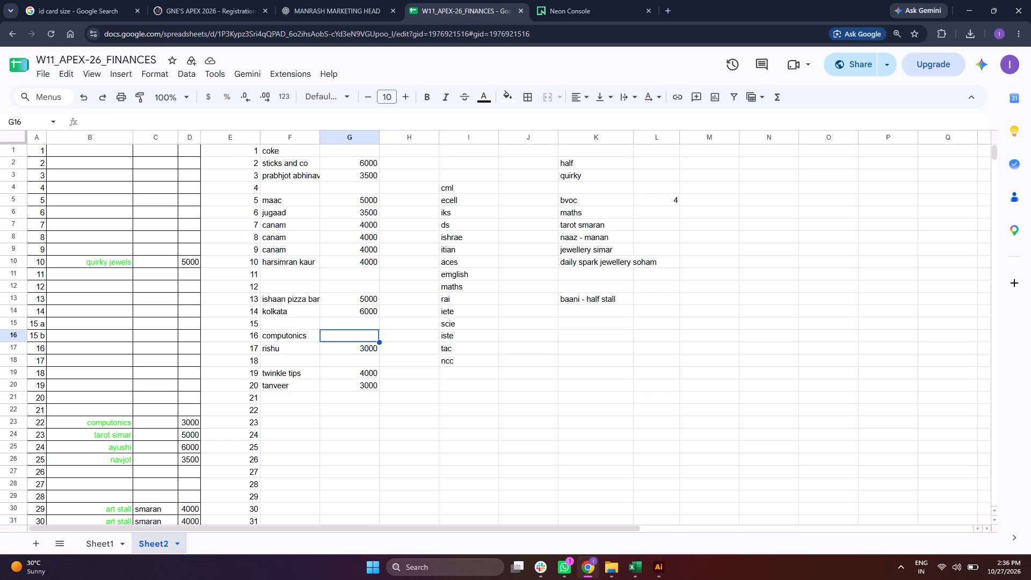
Clear the computonics name and its amount from stall 22 of the original list.
click(126, 422)
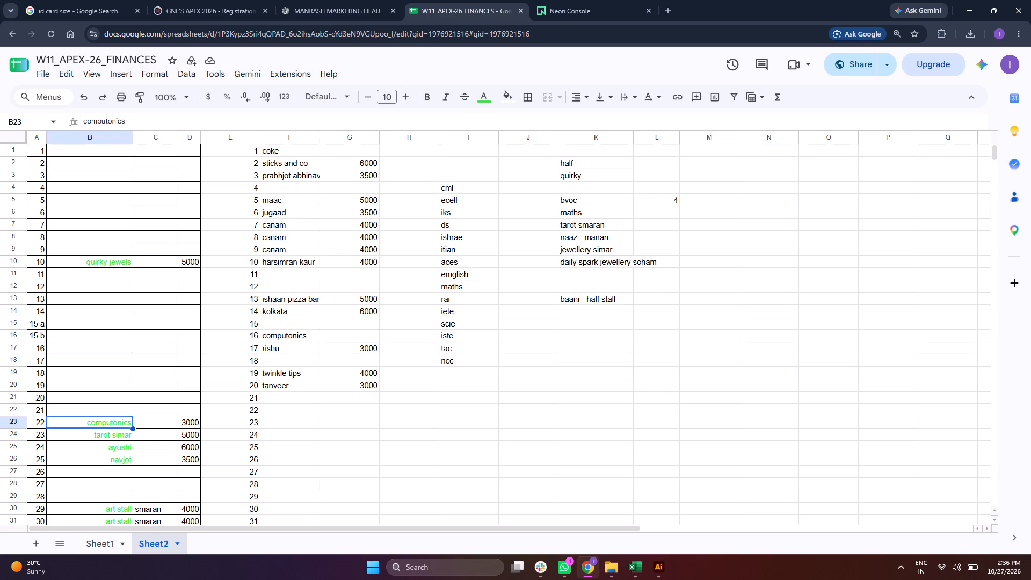
key(BackSpace)
key(Right)
key(Right)
key(BackSpace)
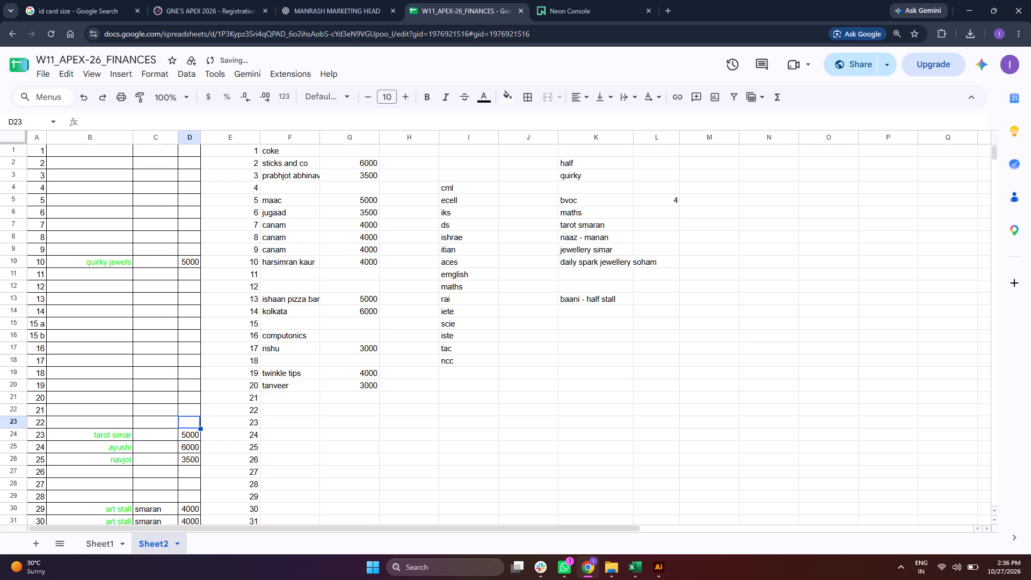
Select the empty name cell for stall 18 in the new list and consult the stall layout in Illustrator.
click(275, 364)
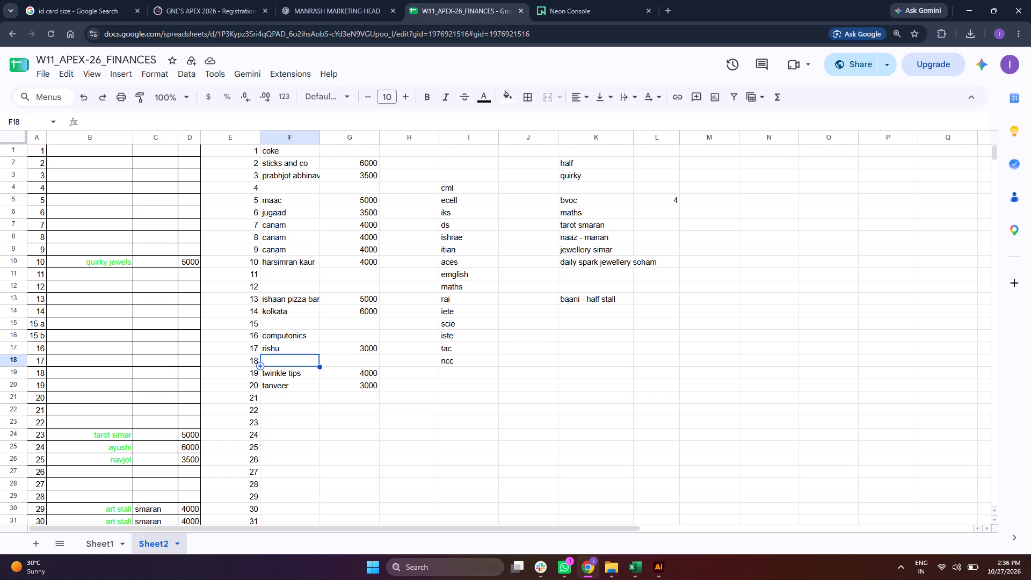
click(660, 565)
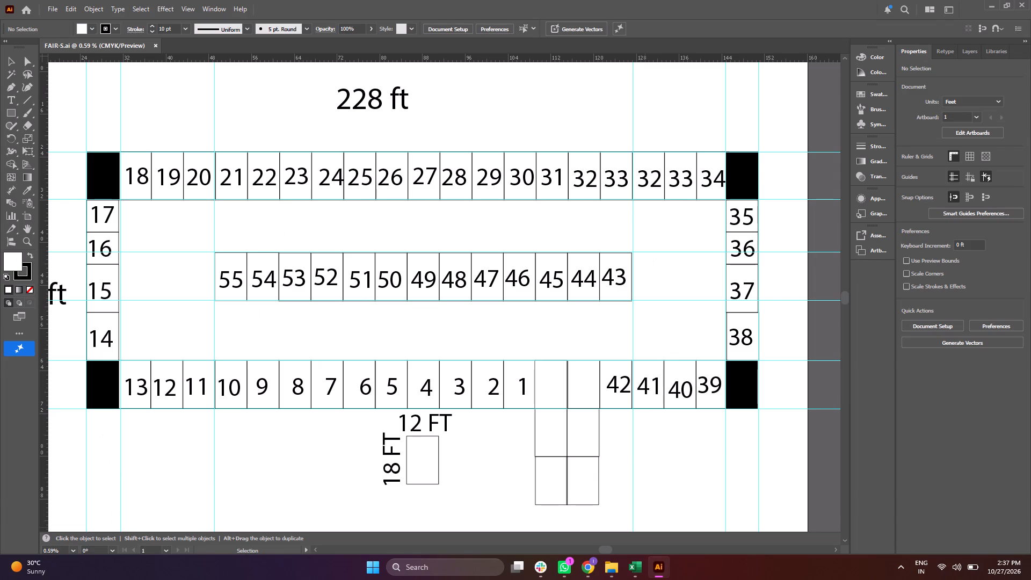
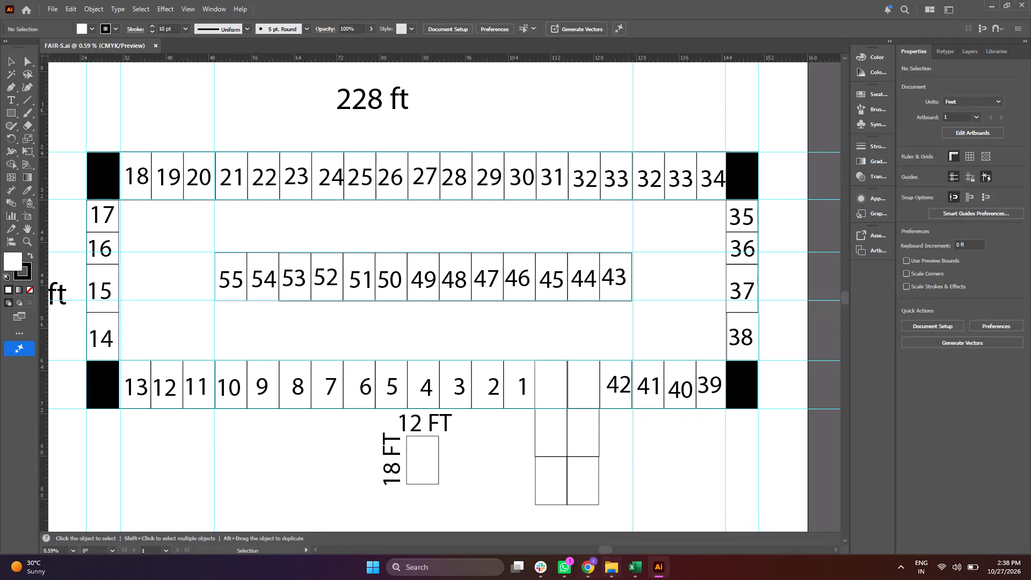
Enter "tarot simar" with the amount 5000 for stall 18 in the new list, checking the stall layout in Illustrator.
click(583, 565)
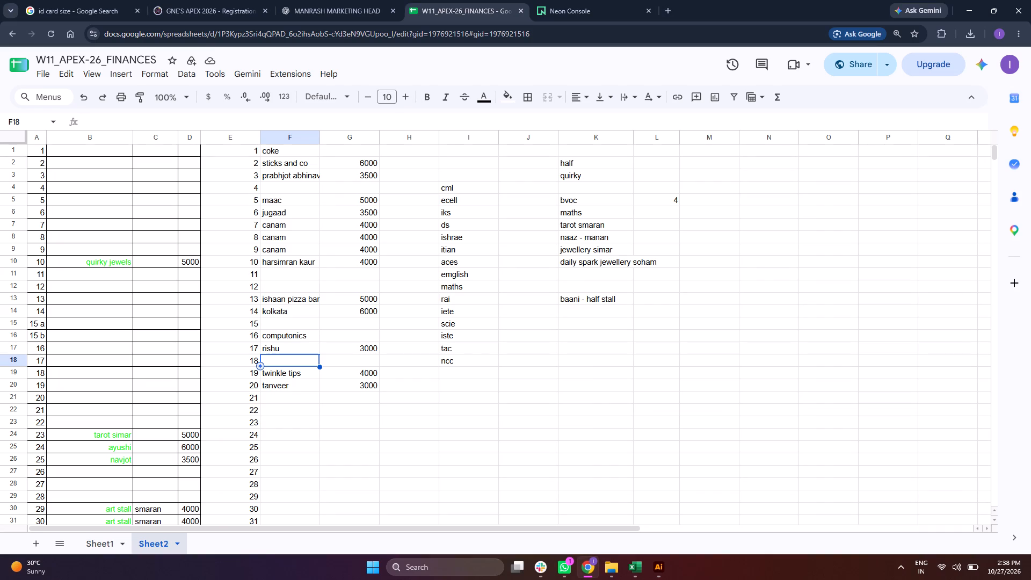
click(113, 431)
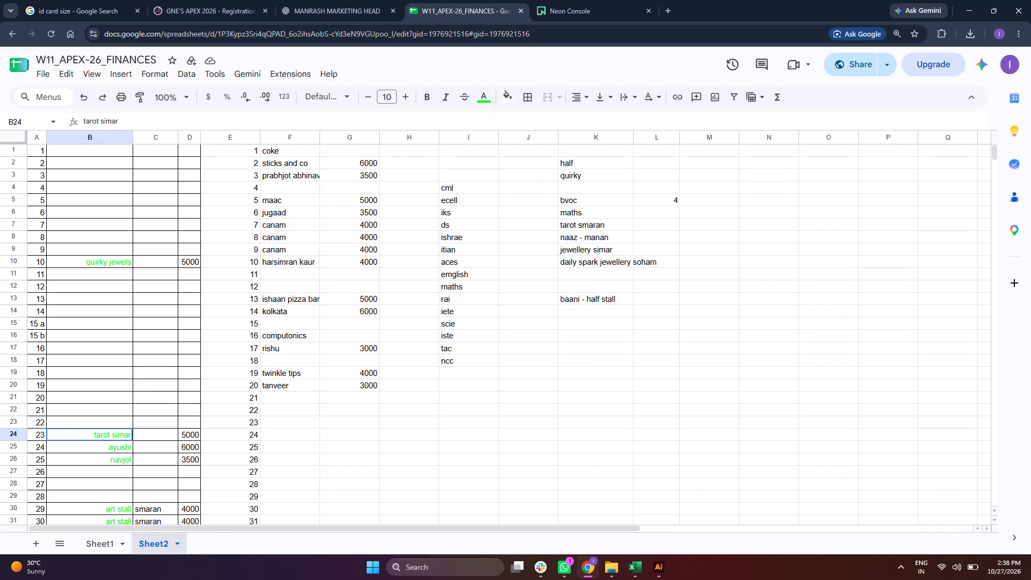
click(291, 365)
click(659, 570)
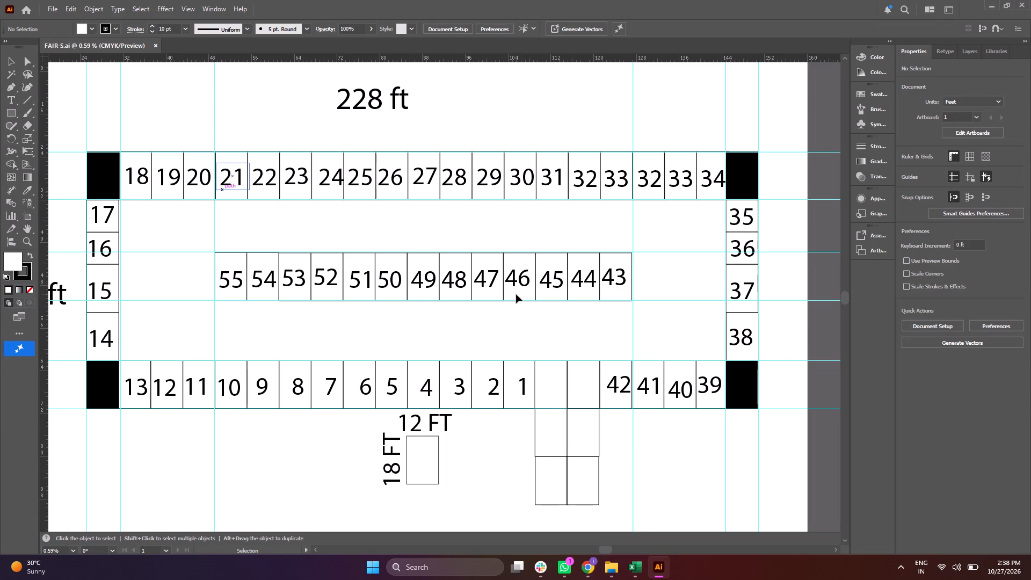
click(591, 563)
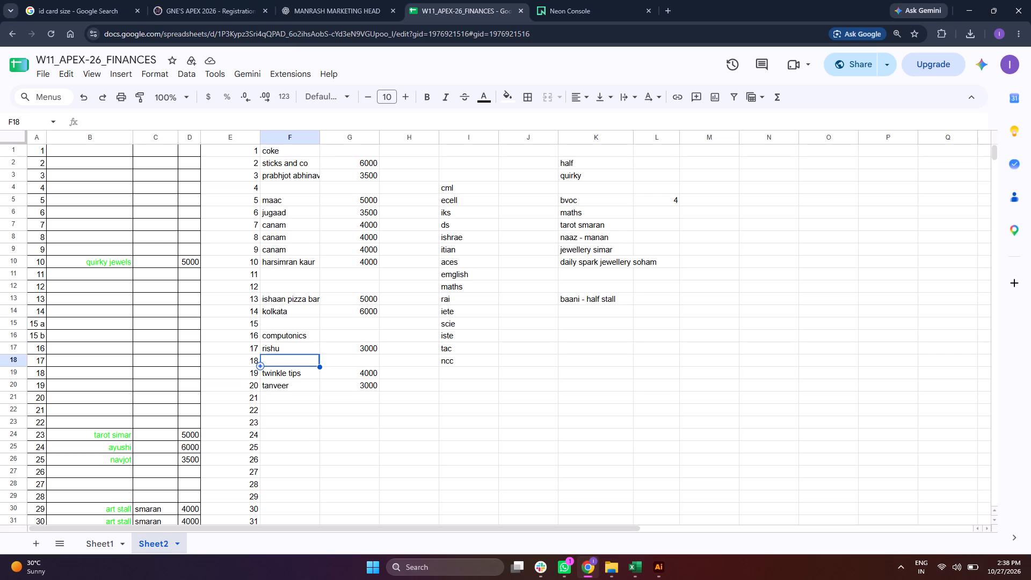
click(296, 361)
key(t)
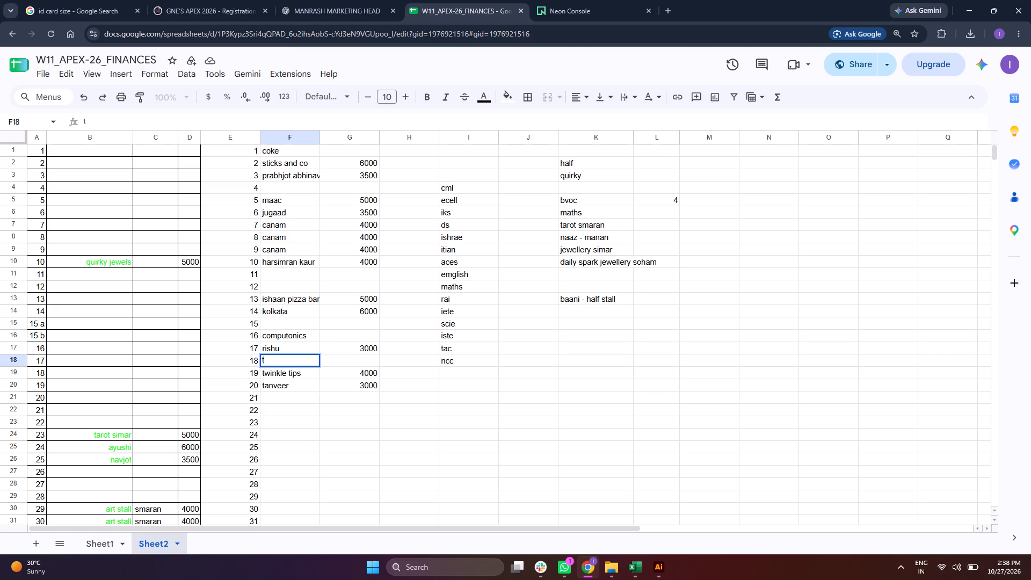
text(arot simar)
key(Right)
text(5000)
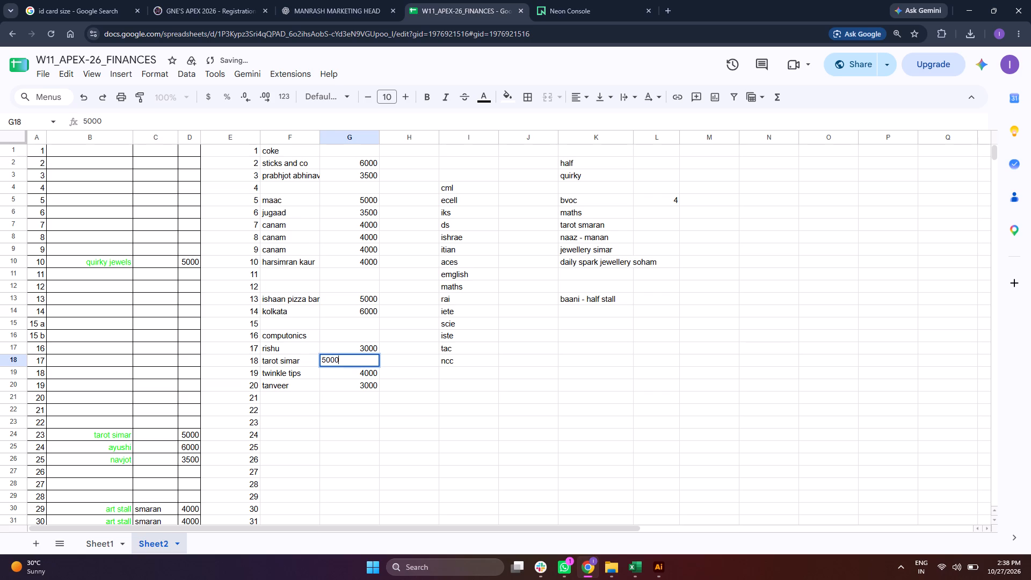
Clear the tarot simar name and its amount from stall 23 of the original list.
click(104, 437)
key(BackSpace)
key(Right)
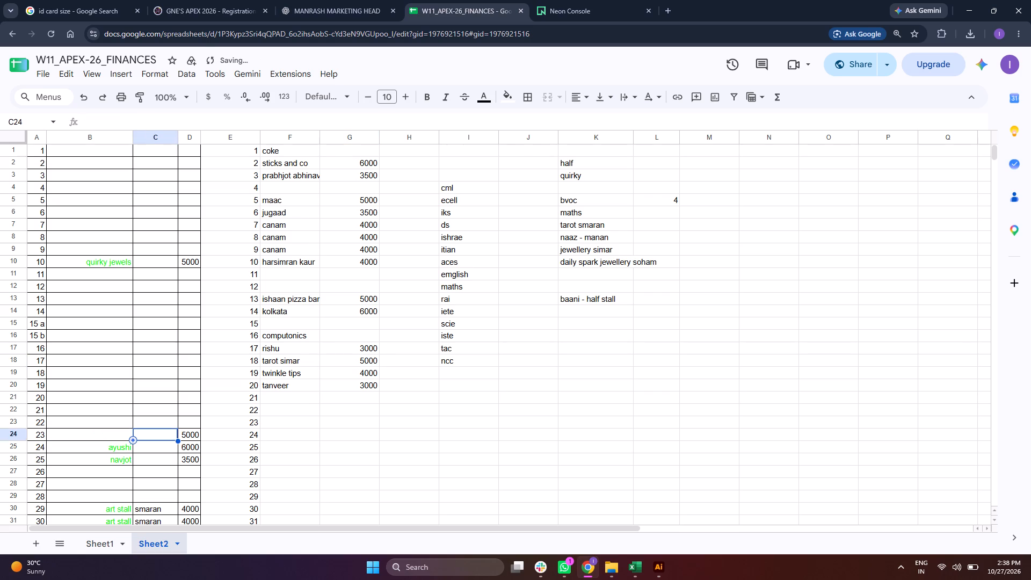
key(Right)
key(BackSpace)
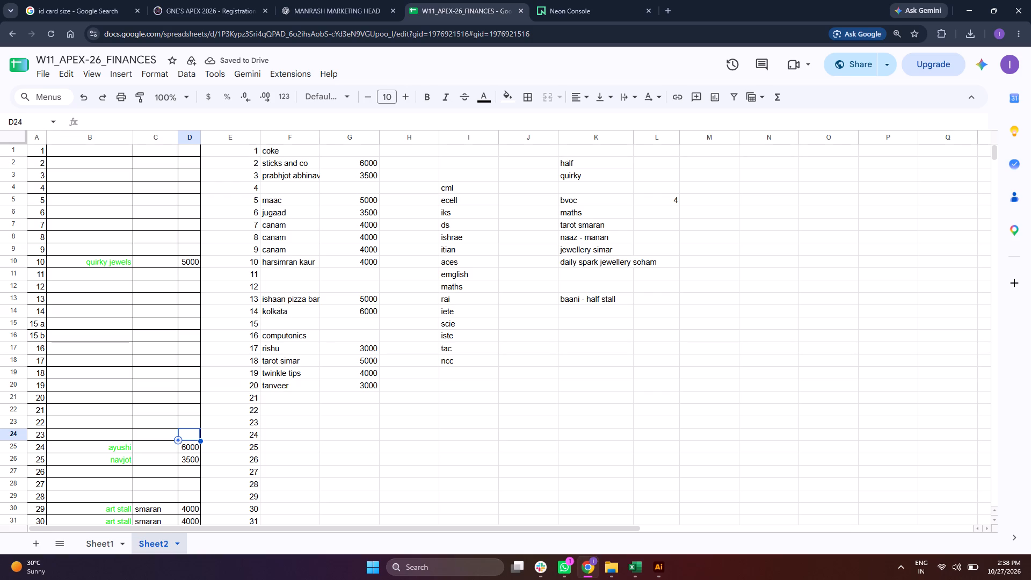
Move the name "ishaan pizza bar" from stall 13 to stall 15 in the new list, consulting the stall layout in Illustrator.
click(301, 297)
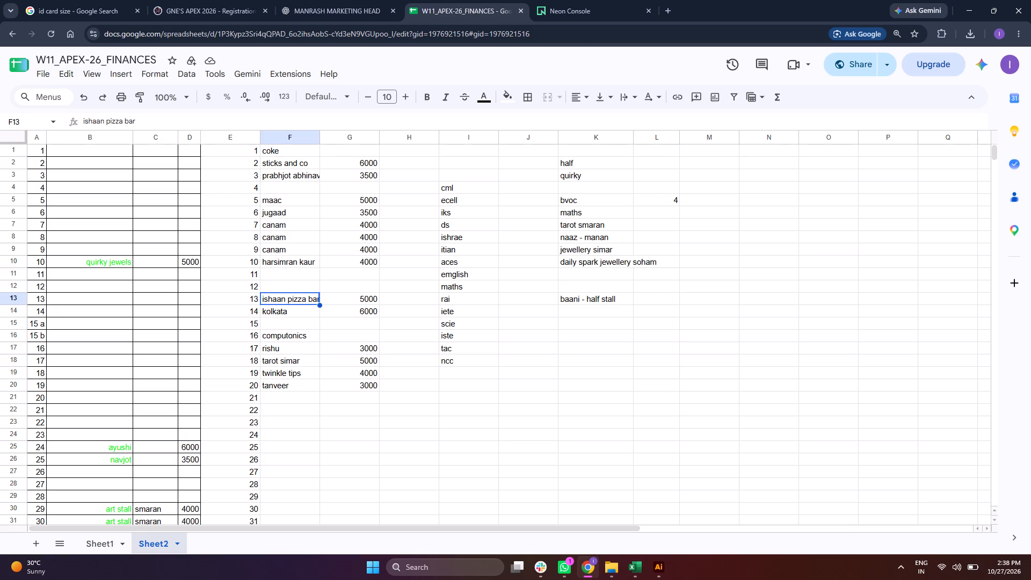
click(647, 579)
click(654, 578)
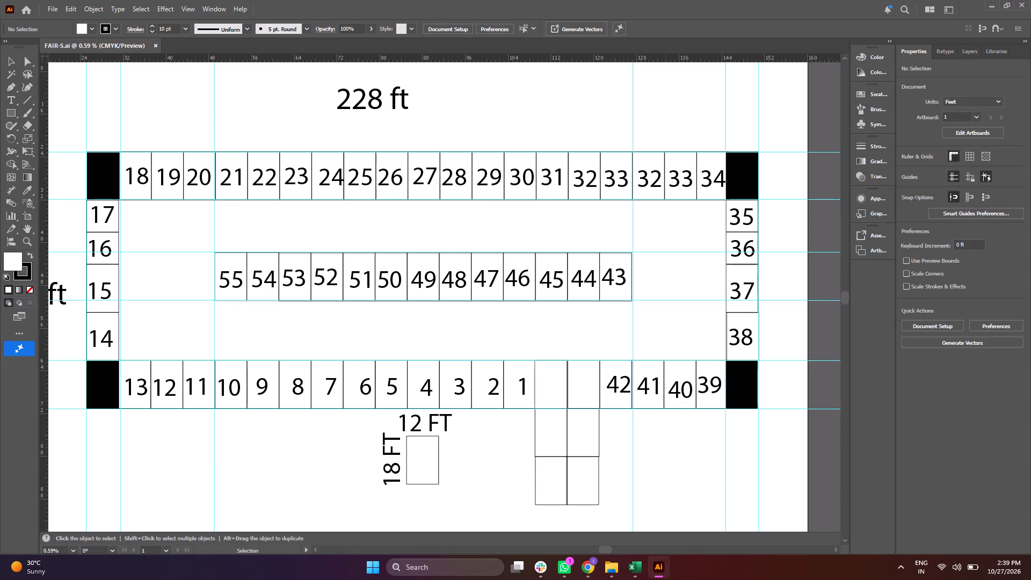
click(591, 567)
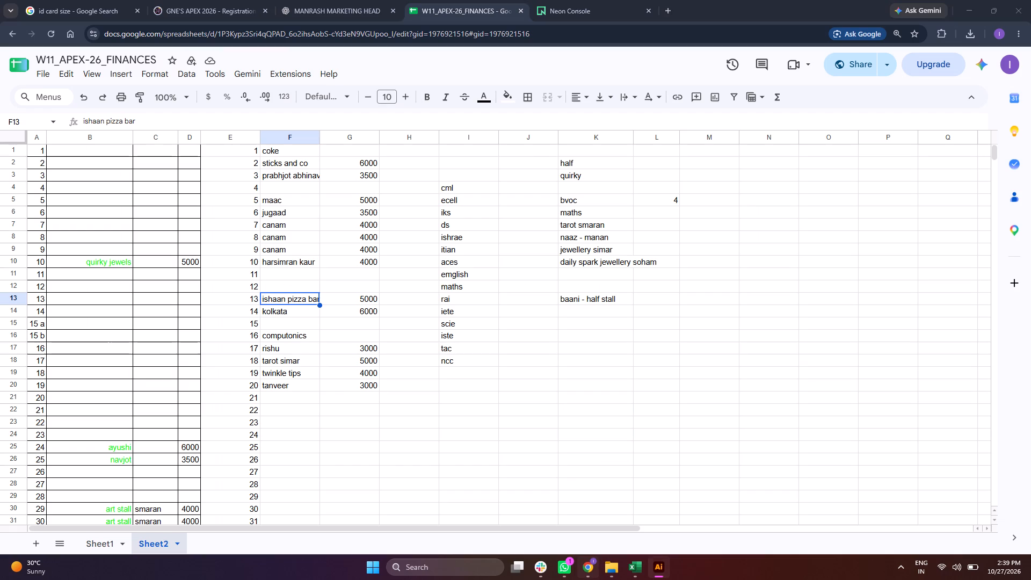
key(BackSpace)
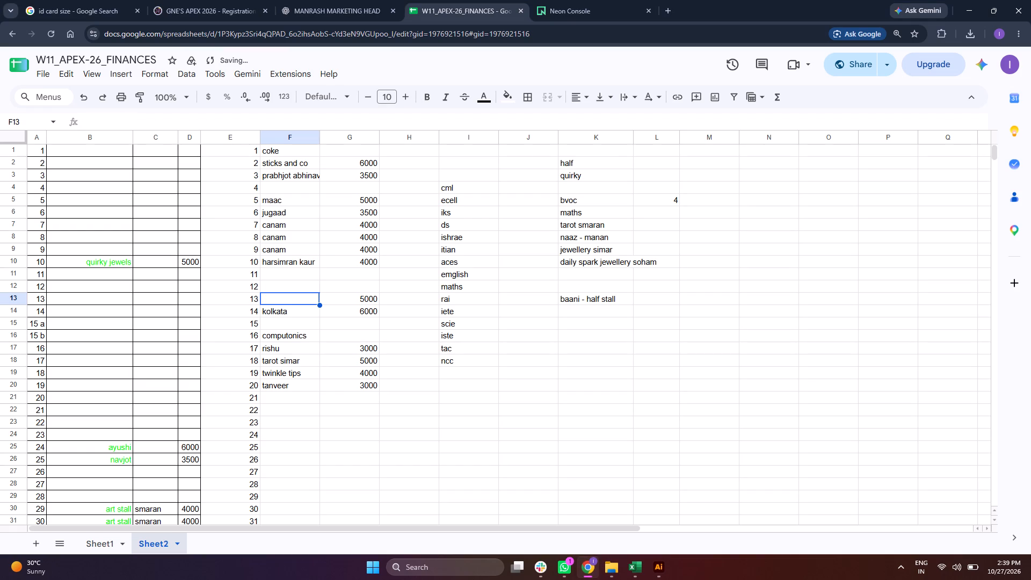
click(282, 321)
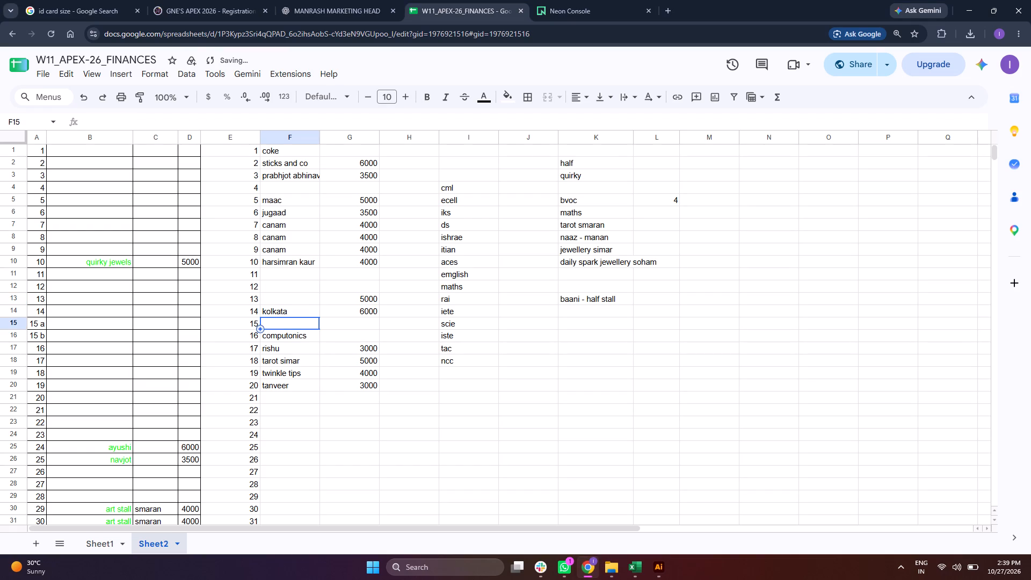
text(ishaan pix)
key(BackSpace)
text(zza ba)
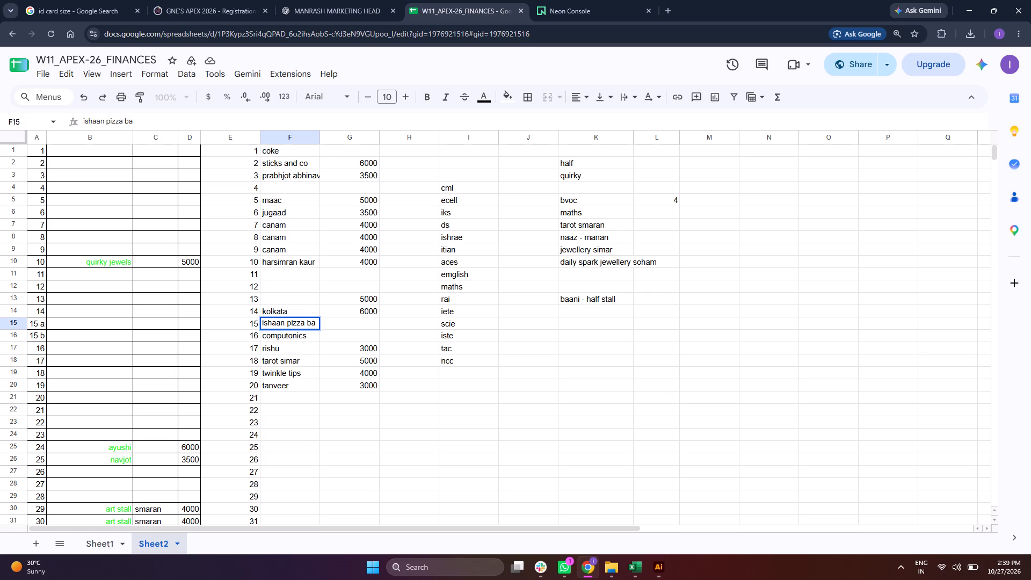
key(r)
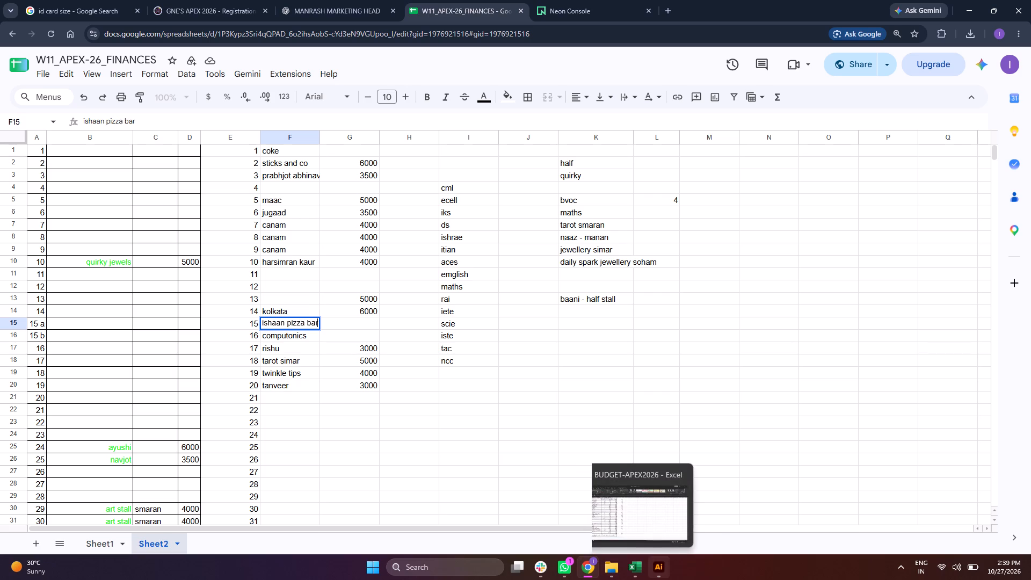
click(668, 568)
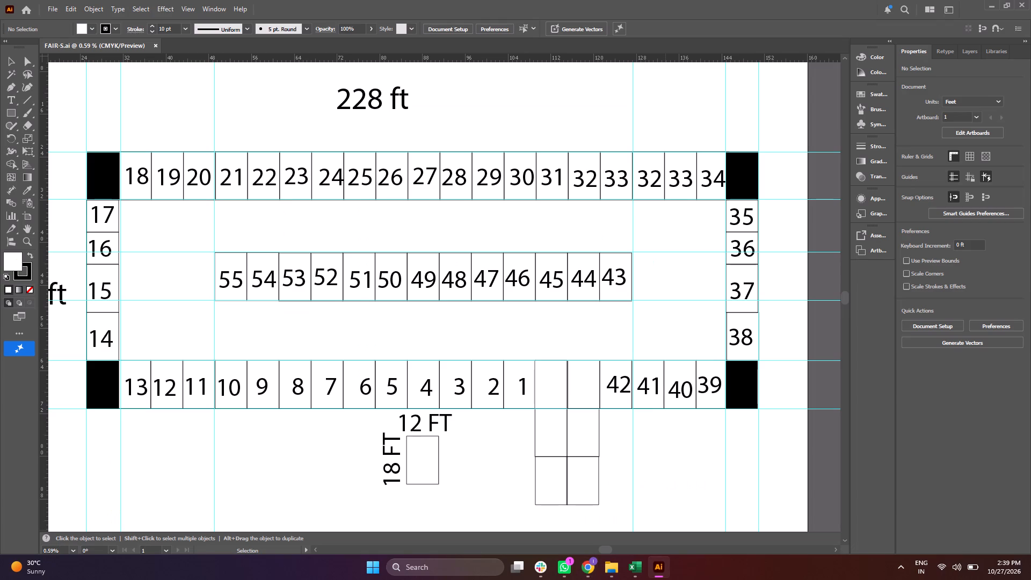